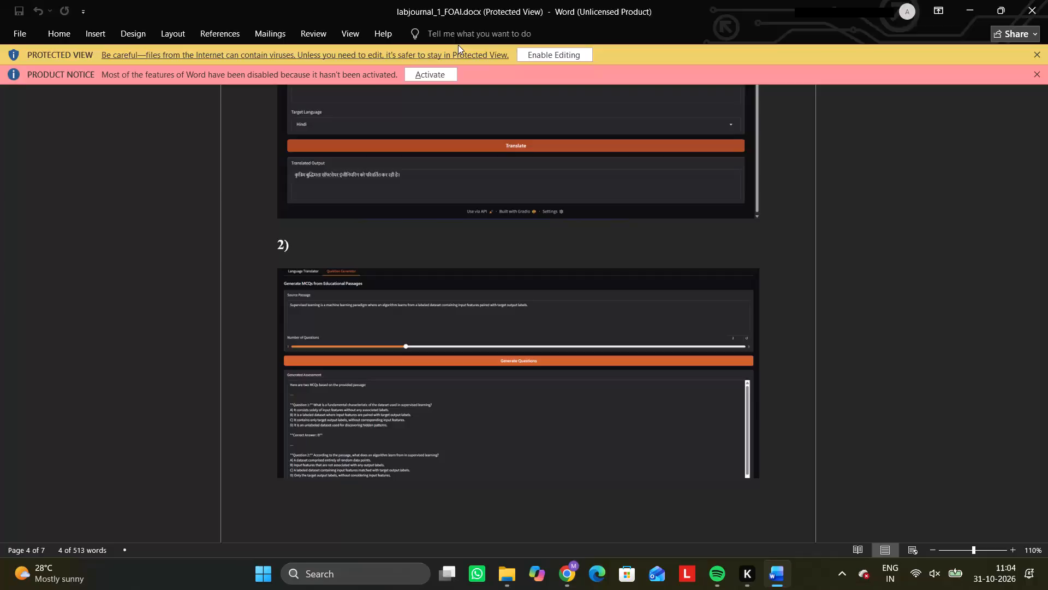
Copy the line "2. Question Generator Assistant" from the QUESTION section on the lab journal's first page.
{"action": "scroll", "coordinate": [405, 187], "scroll_direction": "up", "scroll_amount": 4}
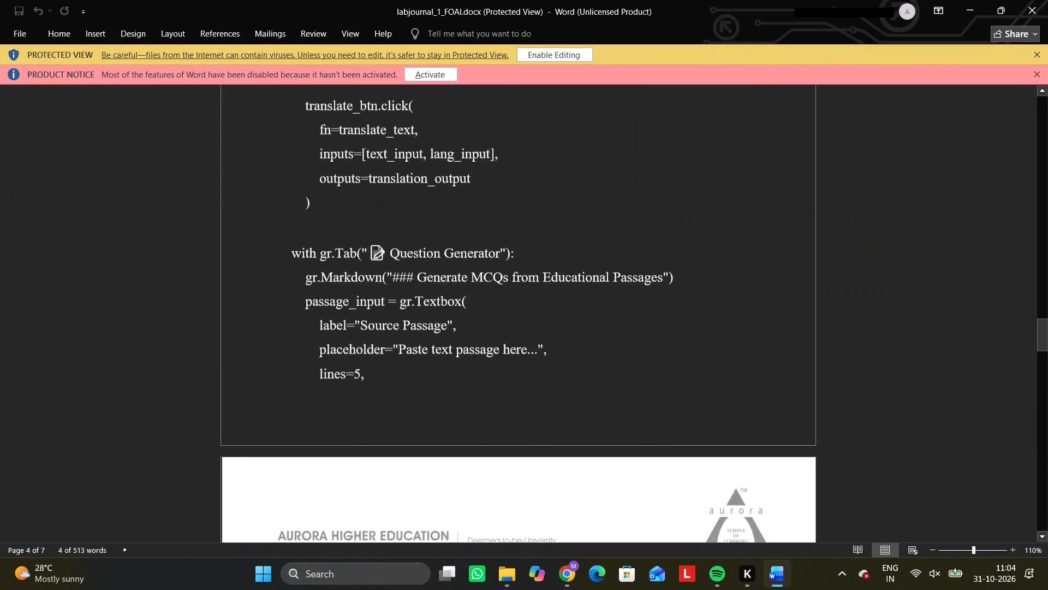
{"action": "scroll", "coordinate": [405, 187], "scroll_direction": "up", "scroll_amount": 11}
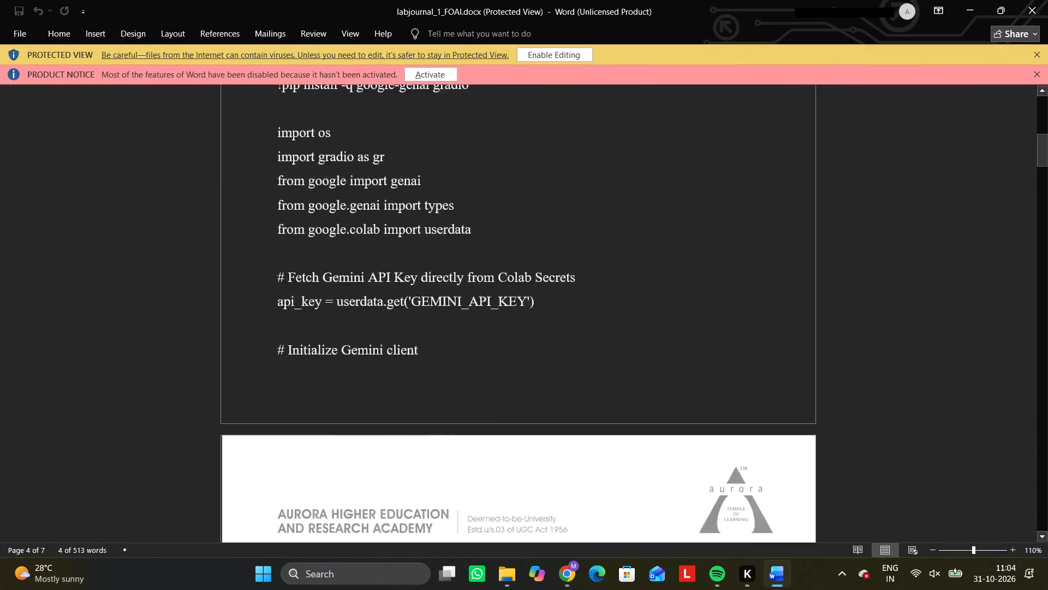
{"action": "scroll", "coordinate": [405, 187], "scroll_direction": "up", "scroll_amount": 5}
{"action": "scroll", "coordinate": [405, 187], "scroll_direction": "down", "scroll_amount": 1}
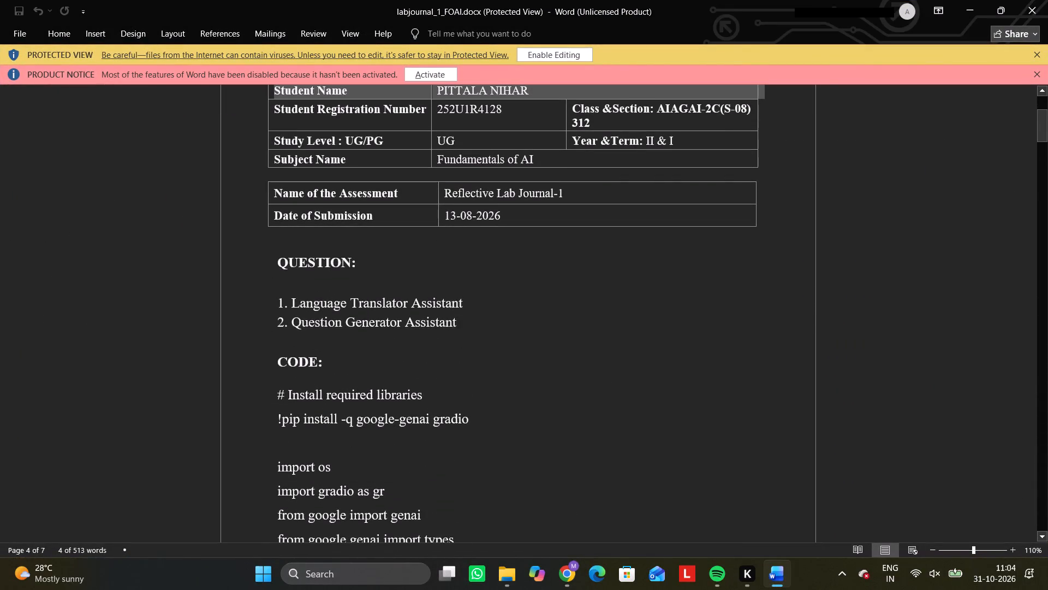
{"action": "left_click_drag", "start_coordinate": [279, 327], "coordinate": [473, 328]}
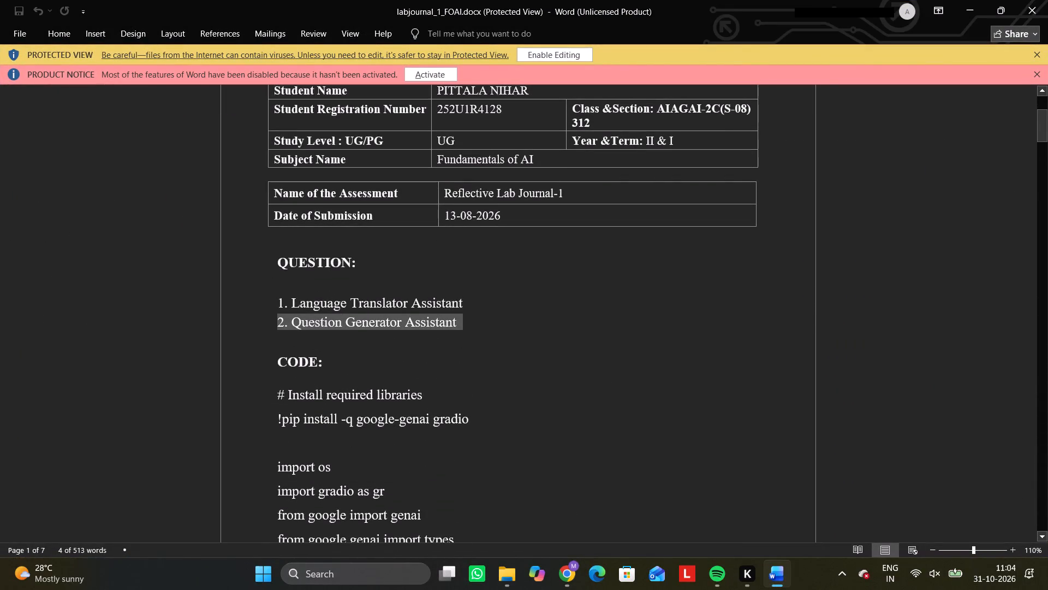
{"action": "left_click_drag", "start_coordinate": [473, 328], "coordinate": [480, 327]}
{"action": "key", "text": "ctrl+c"}
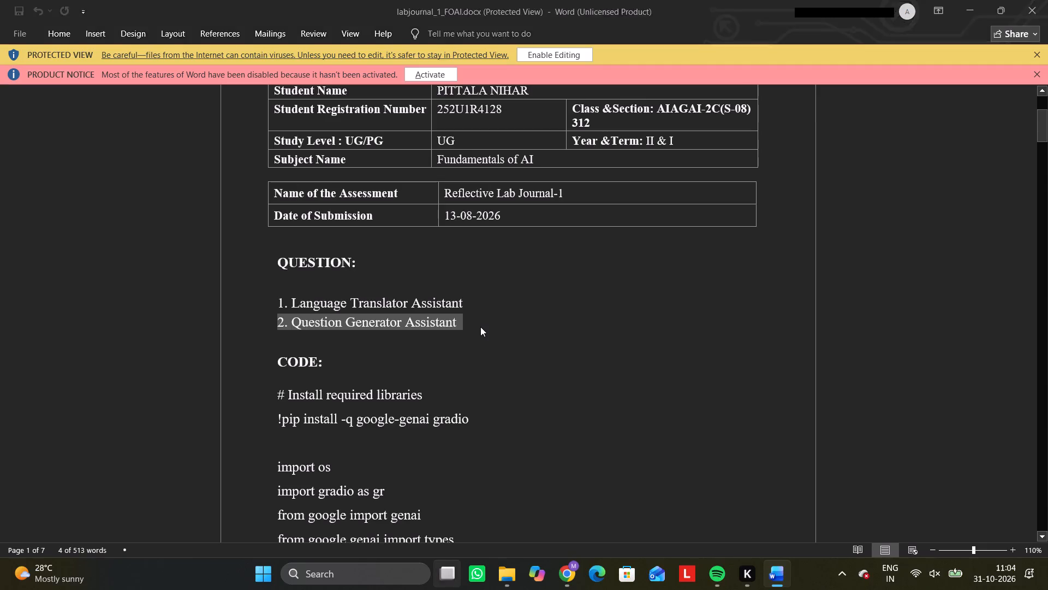
Switch to the Untitled5.ipynb notebook in Colab.
{"action": "left_click", "coordinate": [784, 163]}
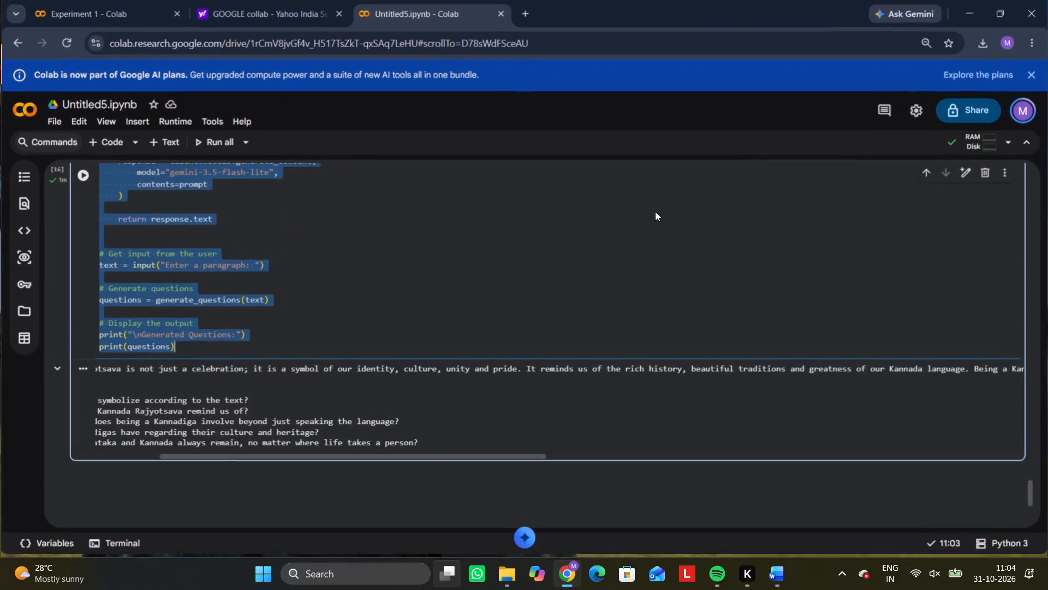
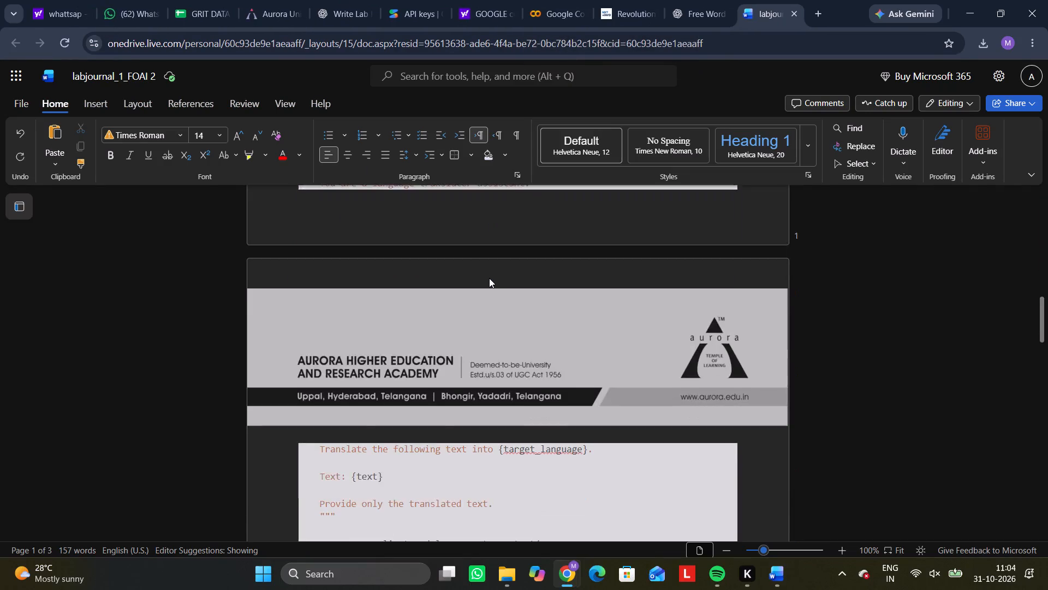
Start a new line below the output screenshot on the last page of labjournal_1_FOAI 2.
{"action": "scroll", "coordinate": [489, 278], "scroll_direction": "down", "scroll_amount": 9}
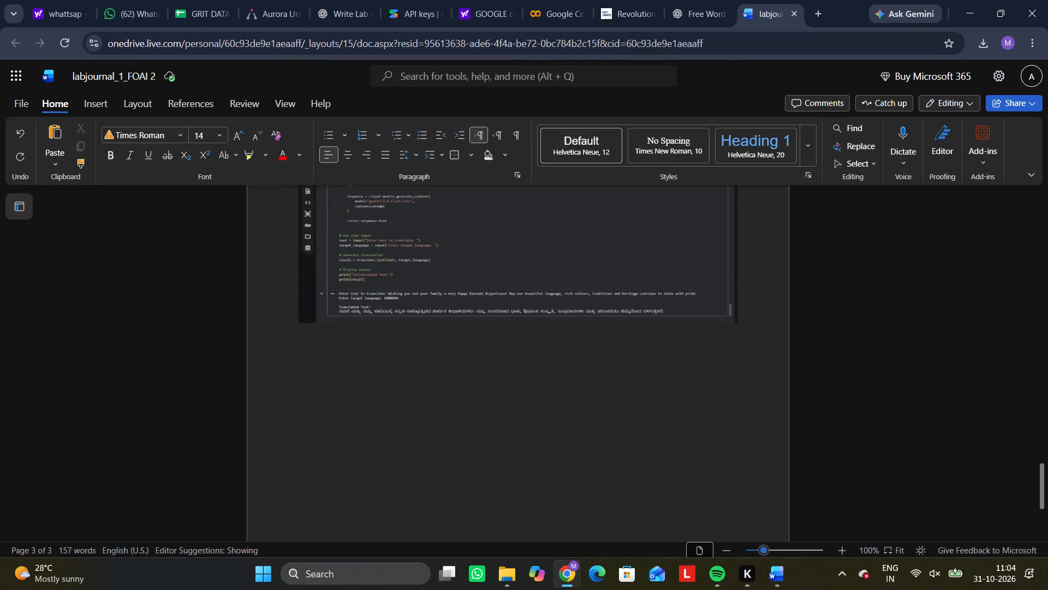
{"action": "scroll", "coordinate": [489, 278], "scroll_direction": "down", "scroll_amount": 2}
{"action": "left_click", "coordinate": [357, 352]}
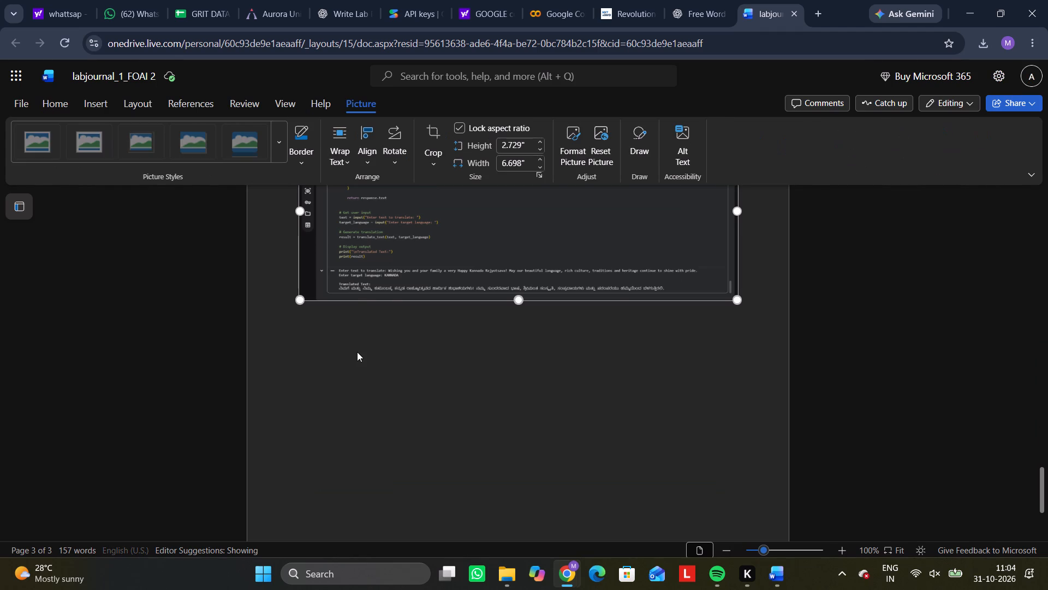
{"action": "key", "text": "Return"}
{"action": "key", "text": "Return"}
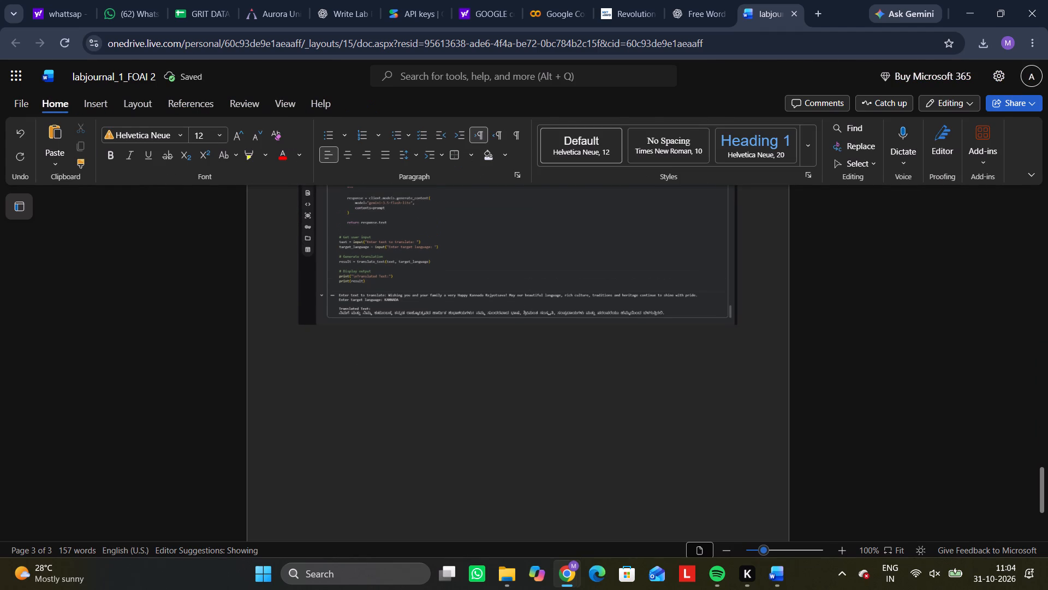
{"action": "key", "text": "BackSpace"}
{"action": "key", "text": "BackSpace"}
{"action": "key", "text": "Right"}
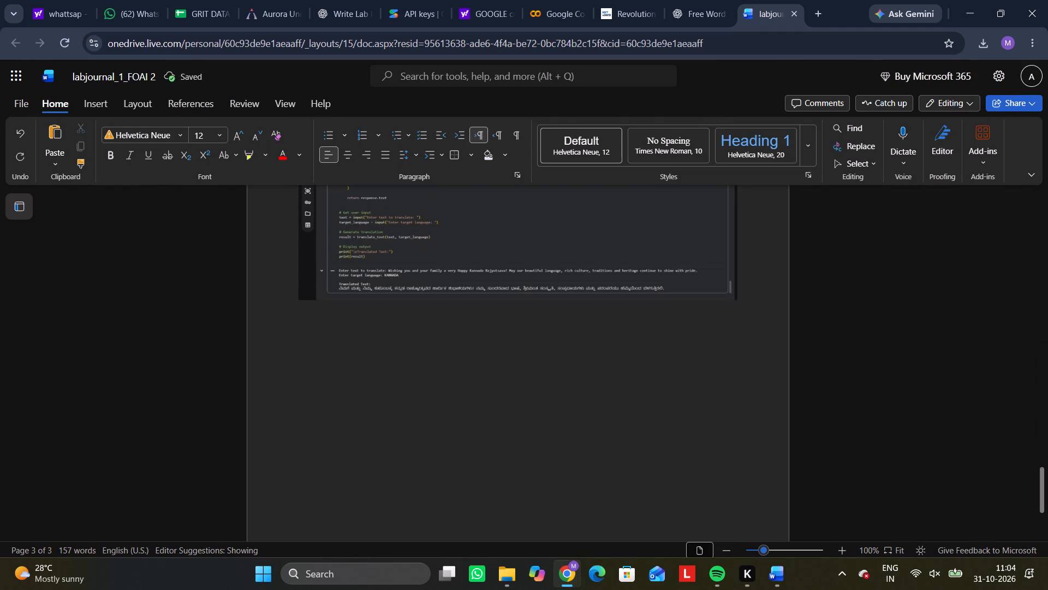
{"action": "key", "text": "Return"}
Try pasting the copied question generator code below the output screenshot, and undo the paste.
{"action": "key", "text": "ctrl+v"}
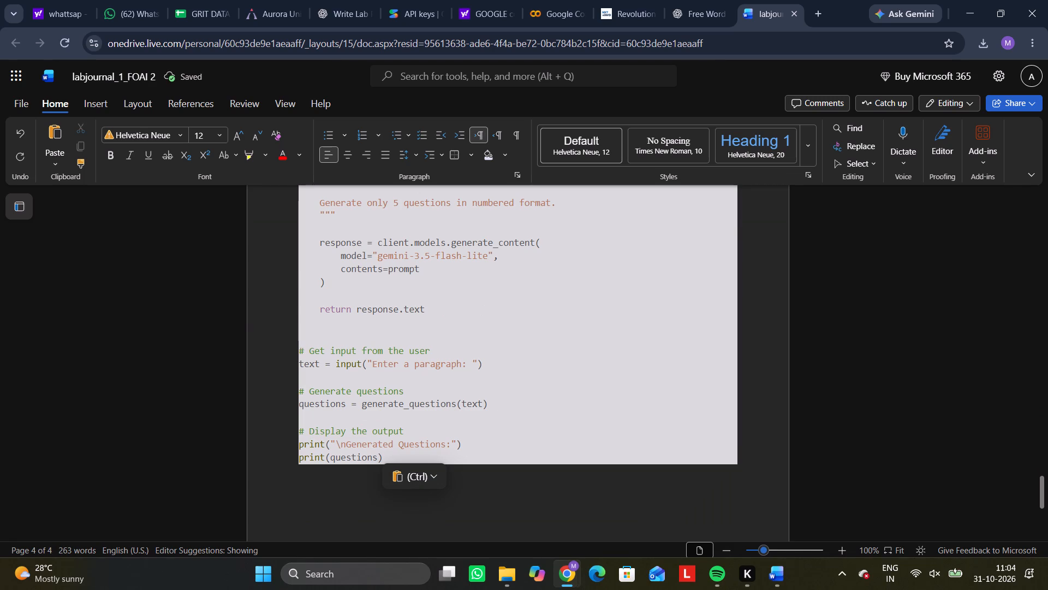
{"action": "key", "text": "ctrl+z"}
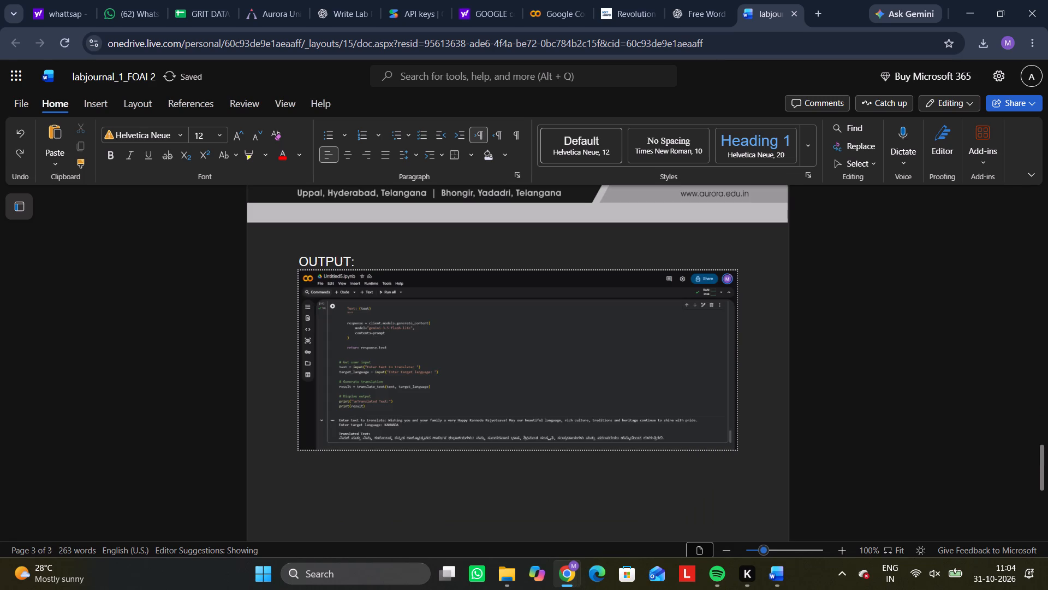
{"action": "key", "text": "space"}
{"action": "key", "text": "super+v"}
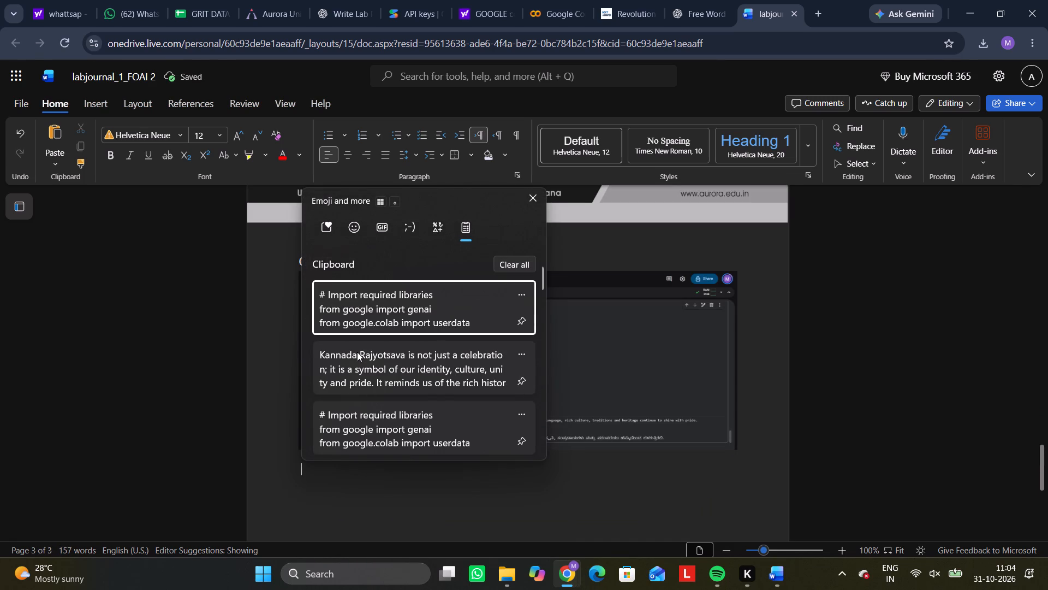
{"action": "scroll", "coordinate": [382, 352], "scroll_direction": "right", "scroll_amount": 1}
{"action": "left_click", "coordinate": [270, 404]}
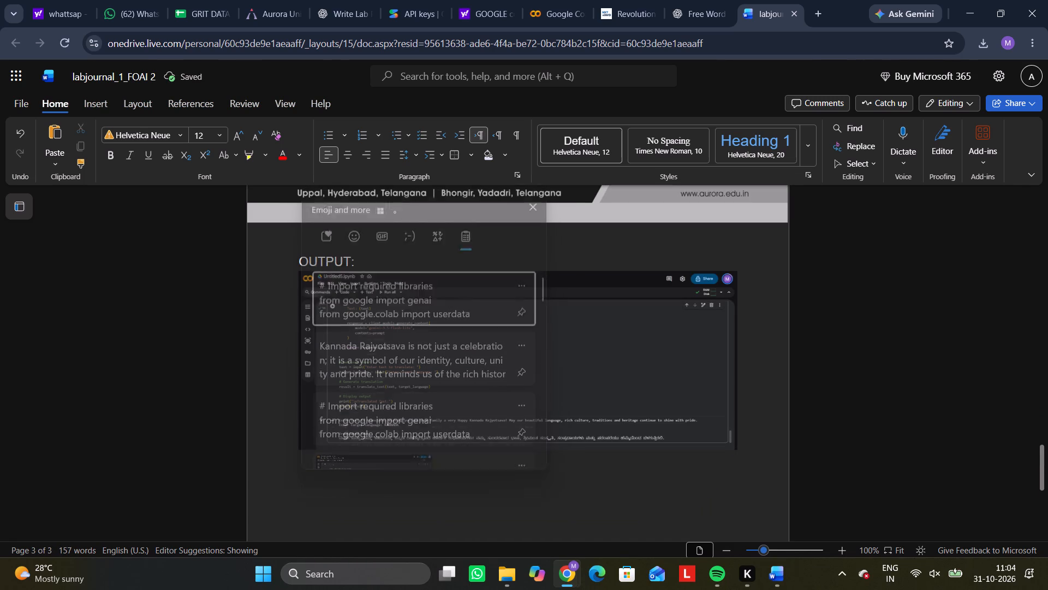
Enter the heading "2.QUESTION GENERATOR ASSISTANT" on the new line below the output screenshot.
{"action": "type", "text": "2."}
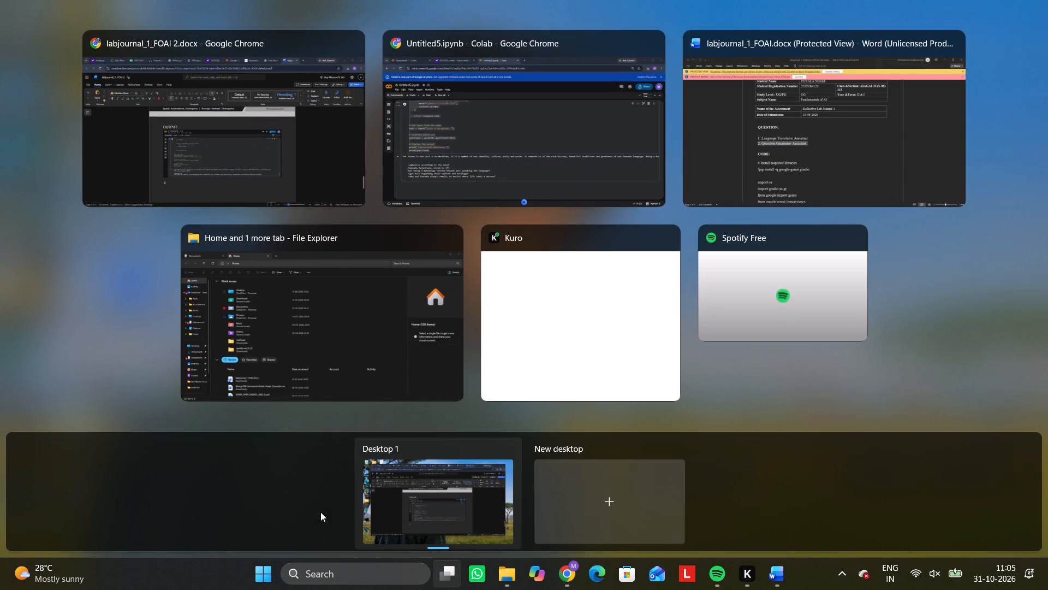
{"action": "left_click", "coordinate": [273, 132]}
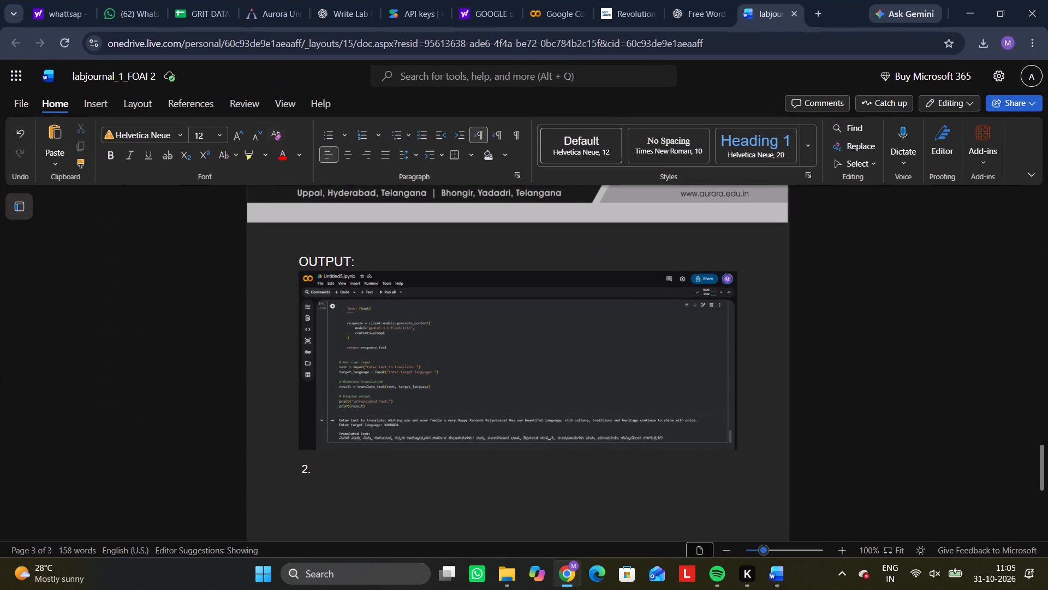
{"action": "type", "text": "QUES"}
{"action": "type", "text": "TION GENERATOR ASSISTANT"}
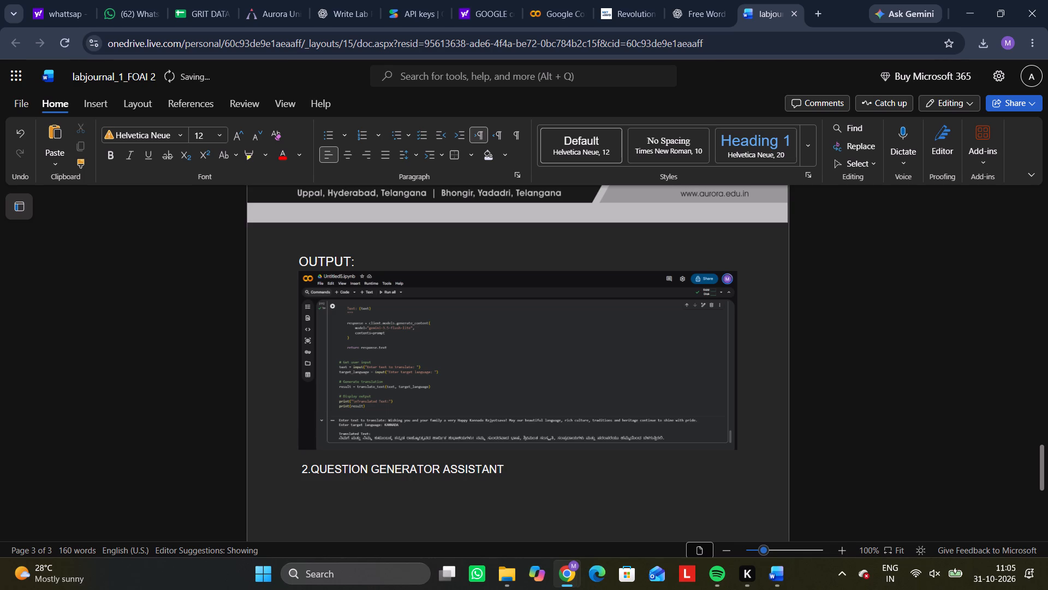
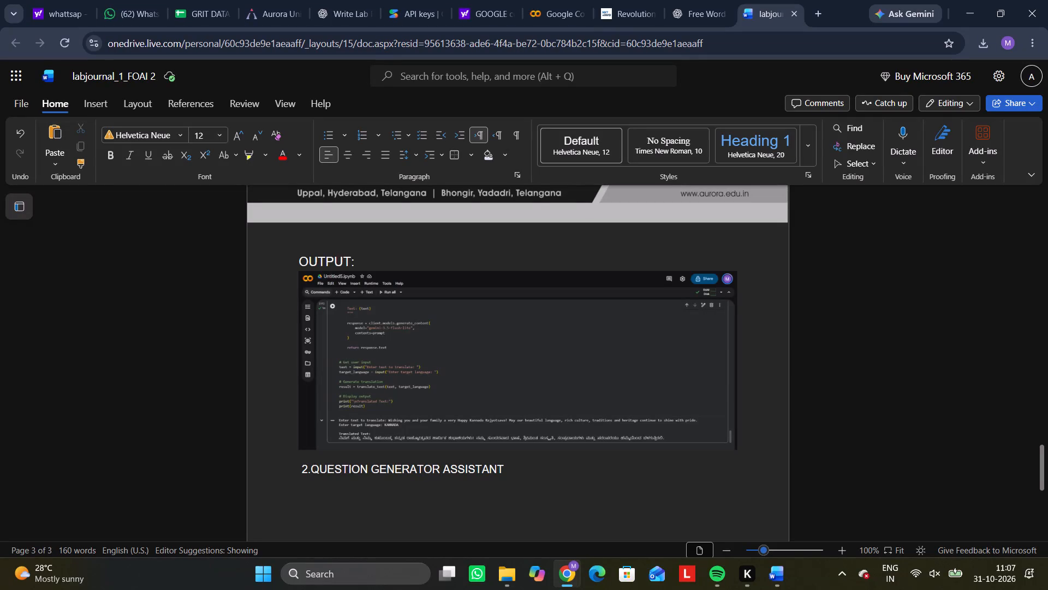
End the "2.QUESTION GENERATOR ASSISTANT" heading with a colon and add the label "CODE:" below it, leaving a blank line between.
{"action": "left_click", "coordinate": [510, 477]}
{"action": "key", "text": "shift+colon"}
{"action": "key", "text": "Return"}
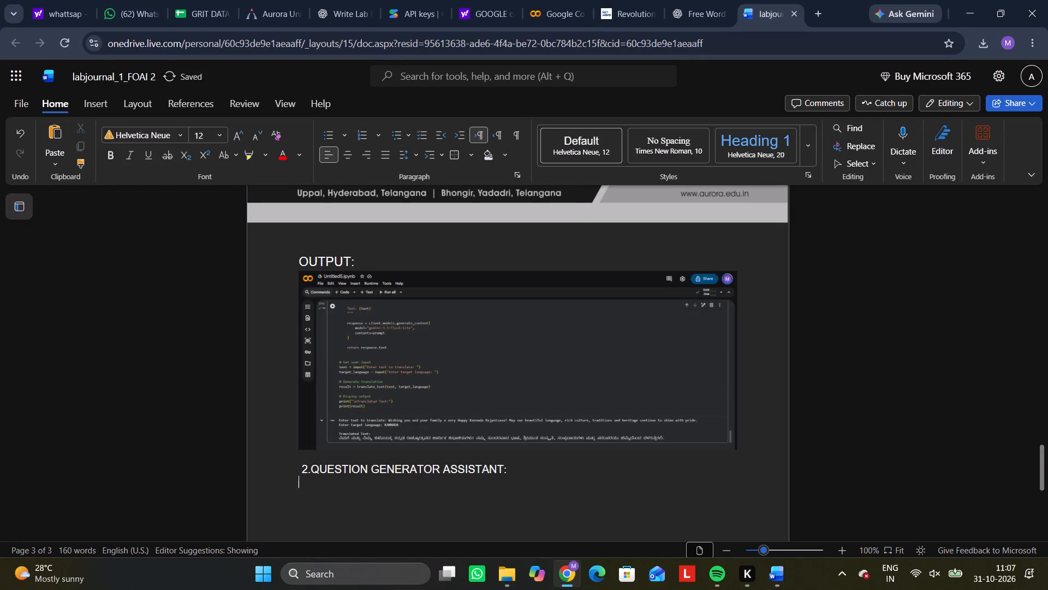
{"action": "type", "text": "COD"}
{"action": "key", "text": "BackSpace"}
{"action": "key", "text": "BackSpace"}
{"action": "key", "text": "BackSpace"}
{"action": "key", "text": "Return"}
{"action": "type", "text": "CODE:"}
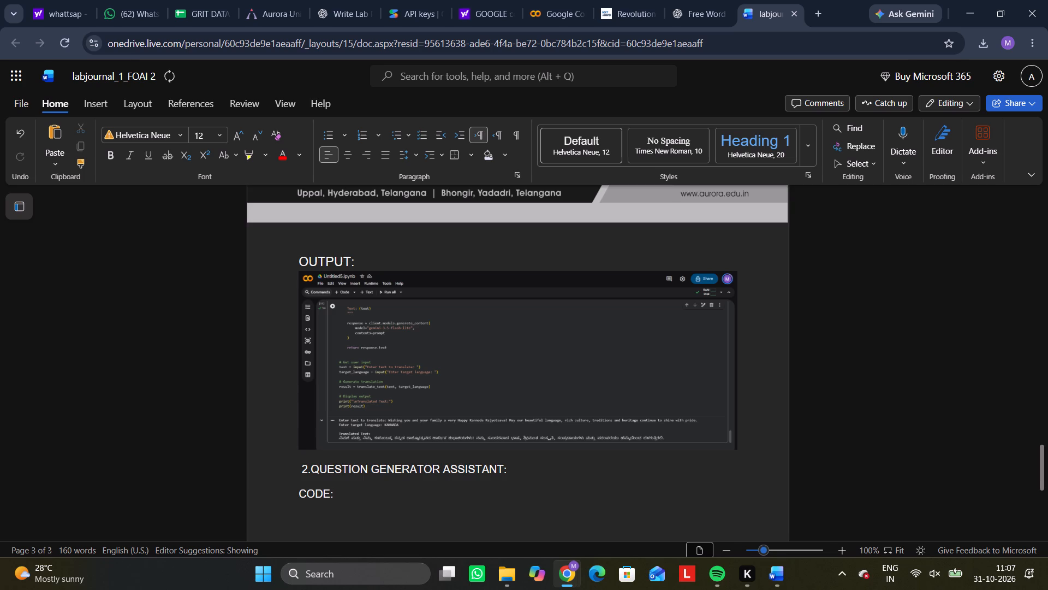
Paste the copied question generator code after the "CODE:" label and check it through to its end.
{"action": "key", "text": "ctrl+v"}
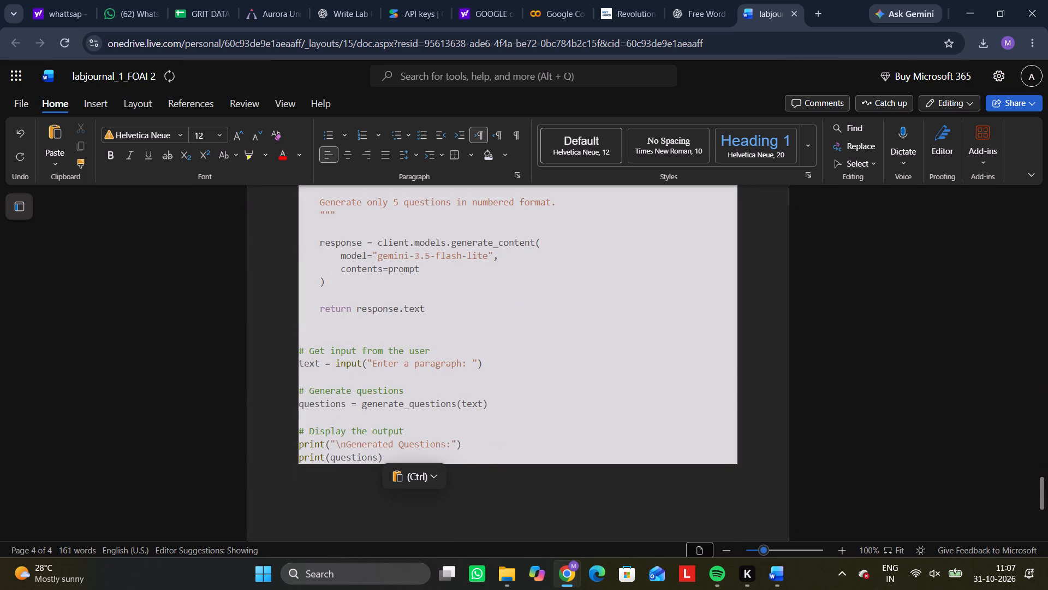
{"action": "scroll", "coordinate": [642, 366], "scroll_direction": "up", "scroll_amount": 1}
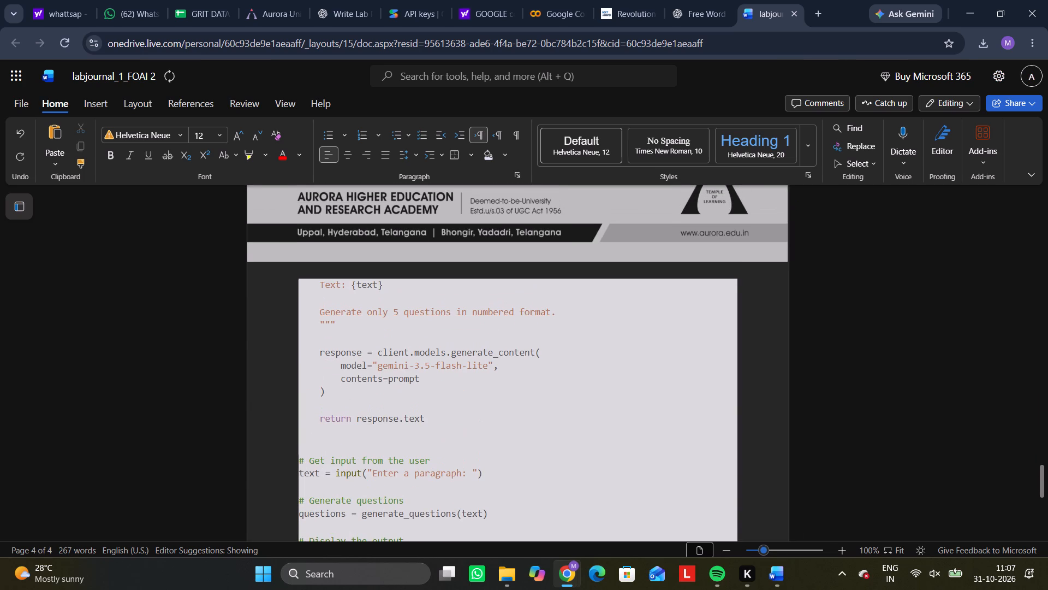
{"action": "scroll", "coordinate": [642, 366], "scroll_direction": "up", "scroll_amount": 6}
{"action": "scroll", "coordinate": [642, 366], "scroll_direction": "down", "scroll_amount": 2}
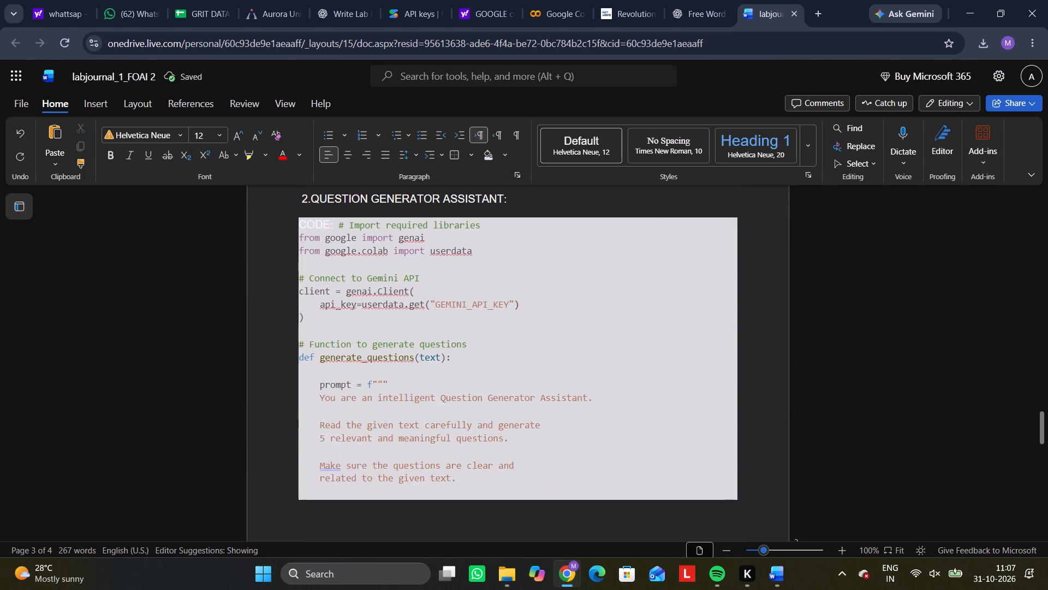
{"action": "scroll", "coordinate": [642, 366], "scroll_direction": "down", "scroll_amount": 5}
{"action": "scroll", "coordinate": [642, 366], "scroll_direction": "up", "scroll_amount": 9}
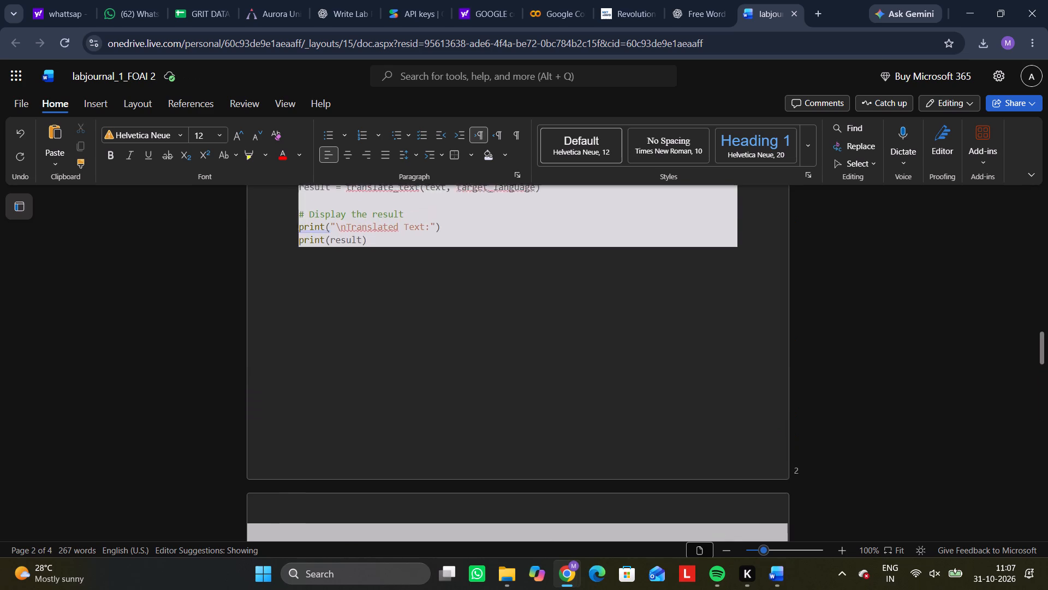
{"action": "scroll", "coordinate": [642, 366], "scroll_direction": "down", "scroll_amount": 4}
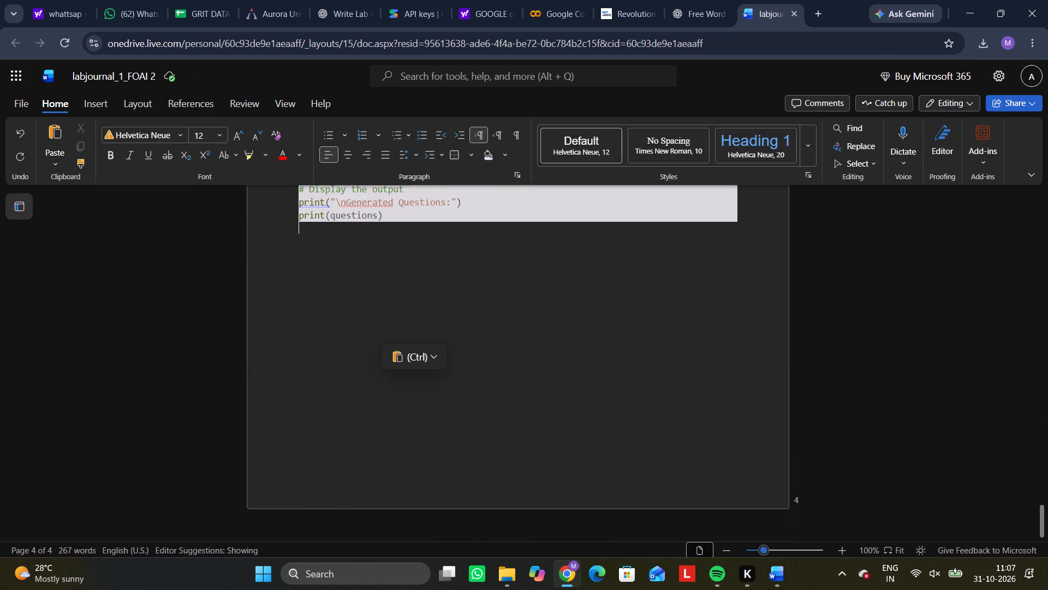
Add the label "OUTPUT:" below the pasted question generator code, followed by a new line.
{"action": "key", "text": "Return"}
{"action": "type", "text": "OUT"}
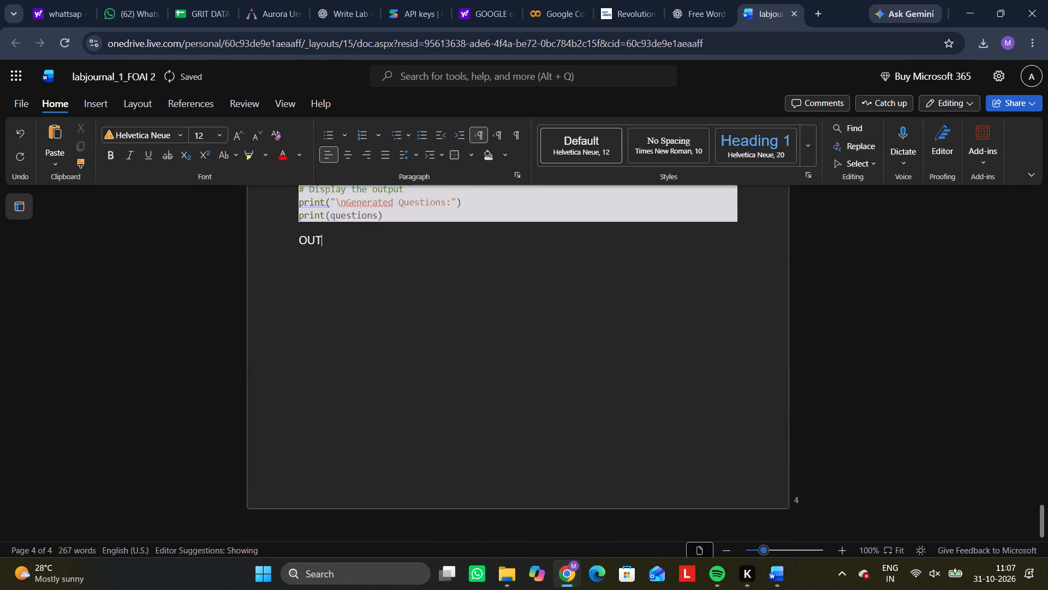
{"action": "type", "text": "PUT"}
{"action": "key", "text": "shift+colon"}
{"action": "key", "text": "Return"}
Switch to the Untitled5.ipynb Colab notebook and capture a full-width screenshot of the question generator code's end and its generated questions.
{"action": "left_click", "coordinate": [634, 125]}
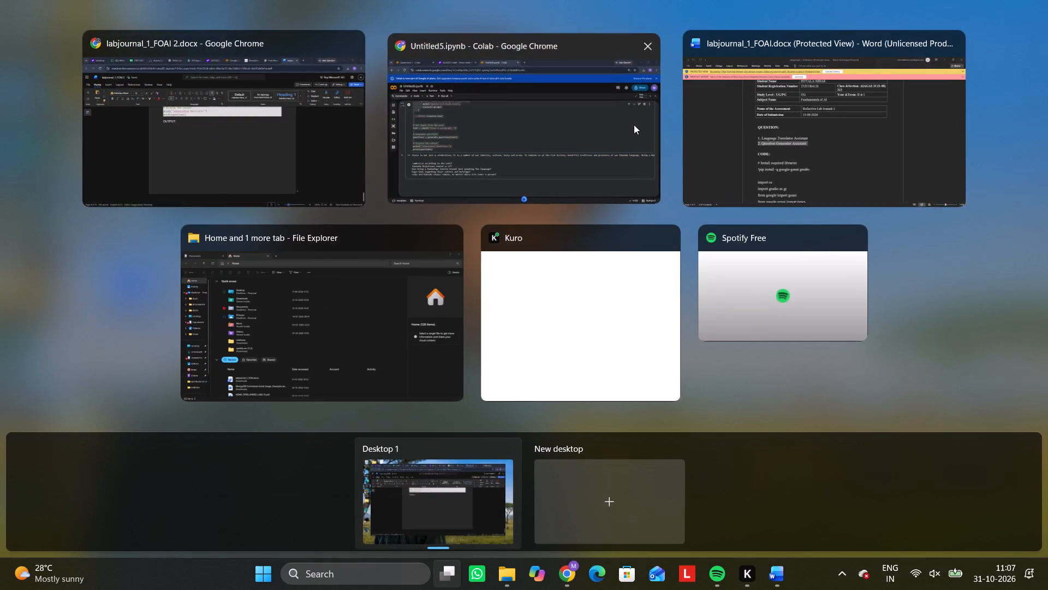
{"action": "scroll", "coordinate": [450, 284], "scroll_direction": "down", "scroll_amount": 1}
{"action": "scroll", "coordinate": [445, 303], "scroll_direction": "up", "scroll_amount": 1}
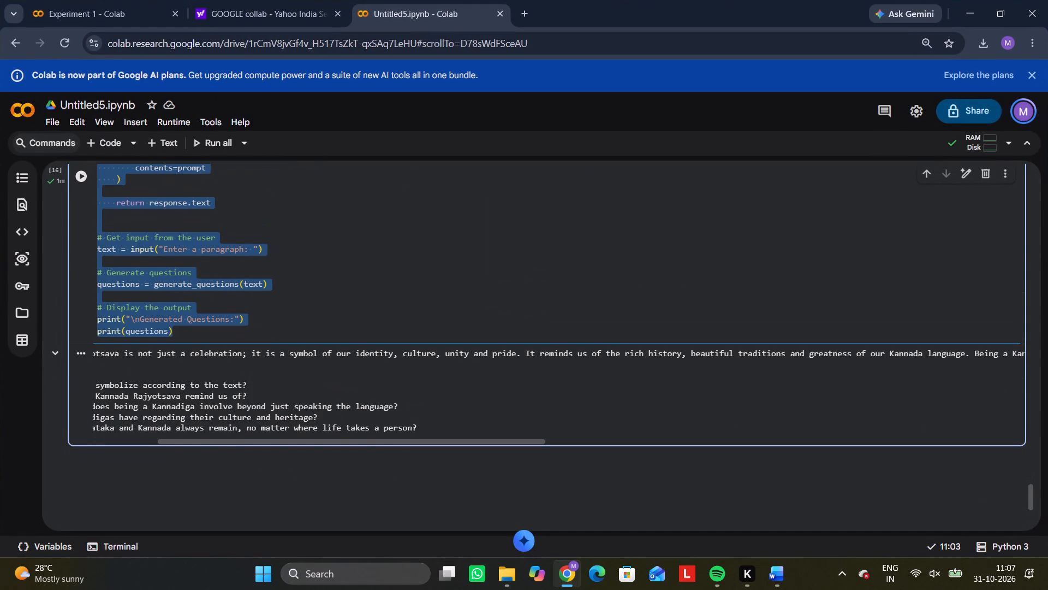
{"action": "scroll", "coordinate": [445, 303], "scroll_direction": "up", "scroll_amount": 1}
{"action": "scroll", "coordinate": [373, 356], "scroll_direction": "right", "scroll_amount": 2}
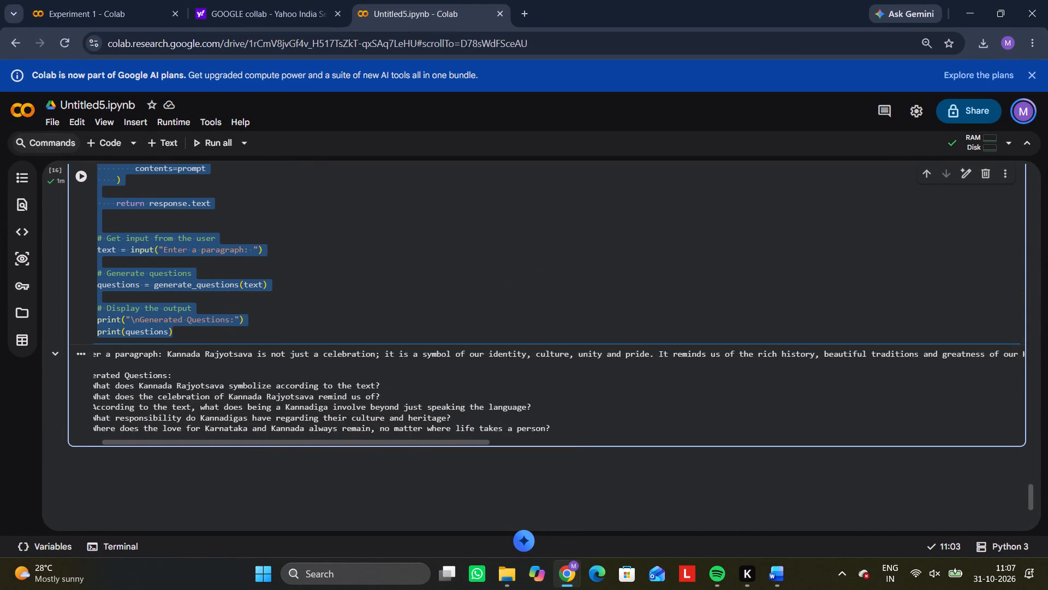
{"action": "scroll", "coordinate": [373, 356], "scroll_direction": "right", "scroll_amount": 2}
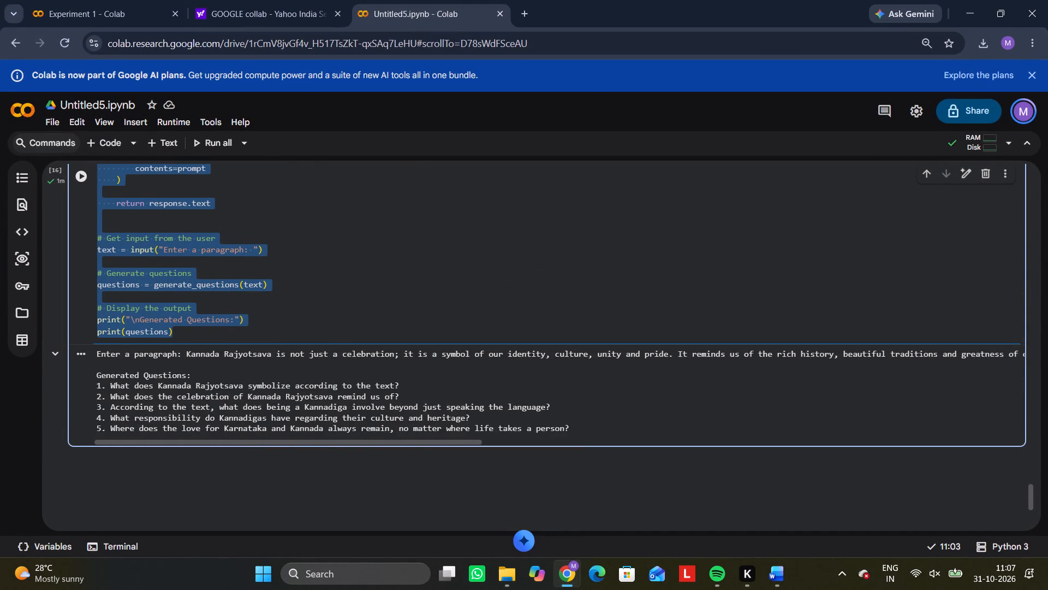
{"action": "left_click", "coordinate": [311, 225]}
{"action": "scroll", "coordinate": [311, 225], "scroll_direction": "up", "scroll_amount": 2}
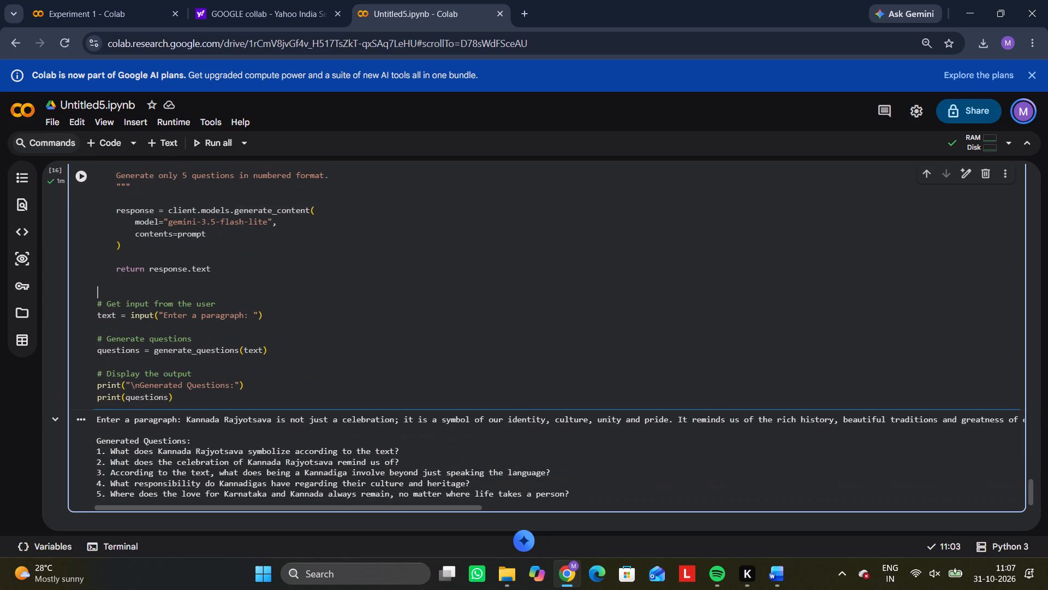
{"action": "scroll", "coordinate": [311, 225], "scroll_direction": "up", "scroll_amount": 3}
{"action": "key", "text": "shift+super+s"}
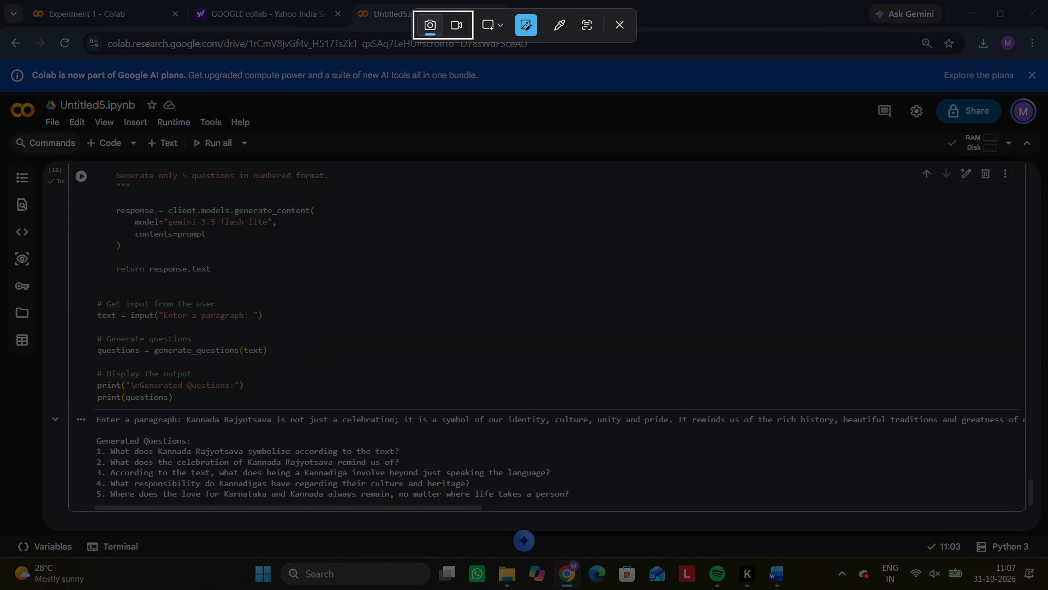
{"action": "left_click_drag", "start_coordinate": [1, 90], "coordinate": [776, 588]}
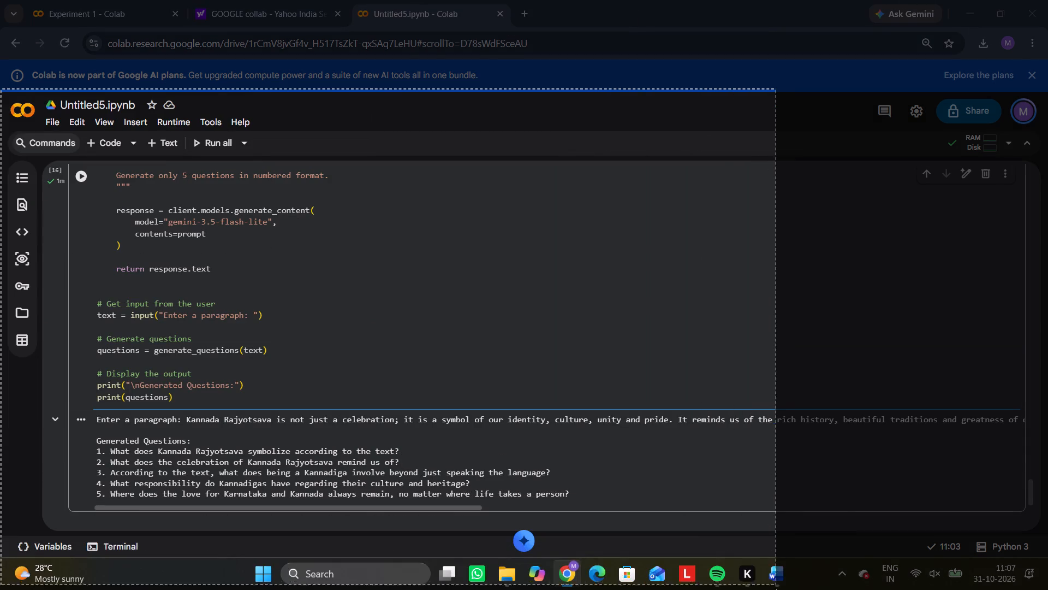
{"action": "left_click_drag", "start_coordinate": [776, 588], "coordinate": [1047, 529]}
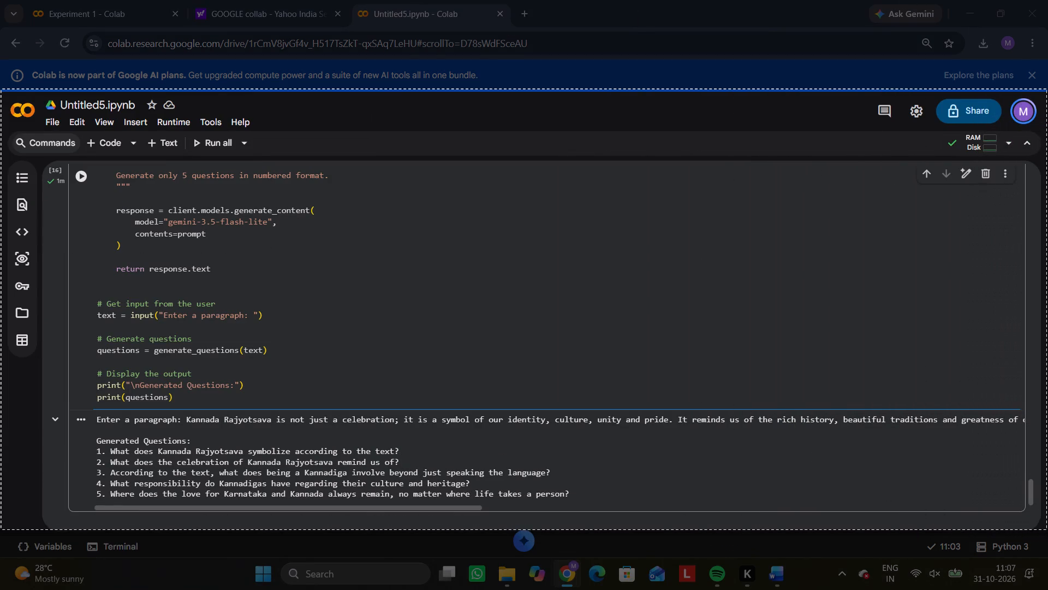
{"action": "left_click_drag", "start_coordinate": [1047, 529], "coordinate": [1047, 548]}
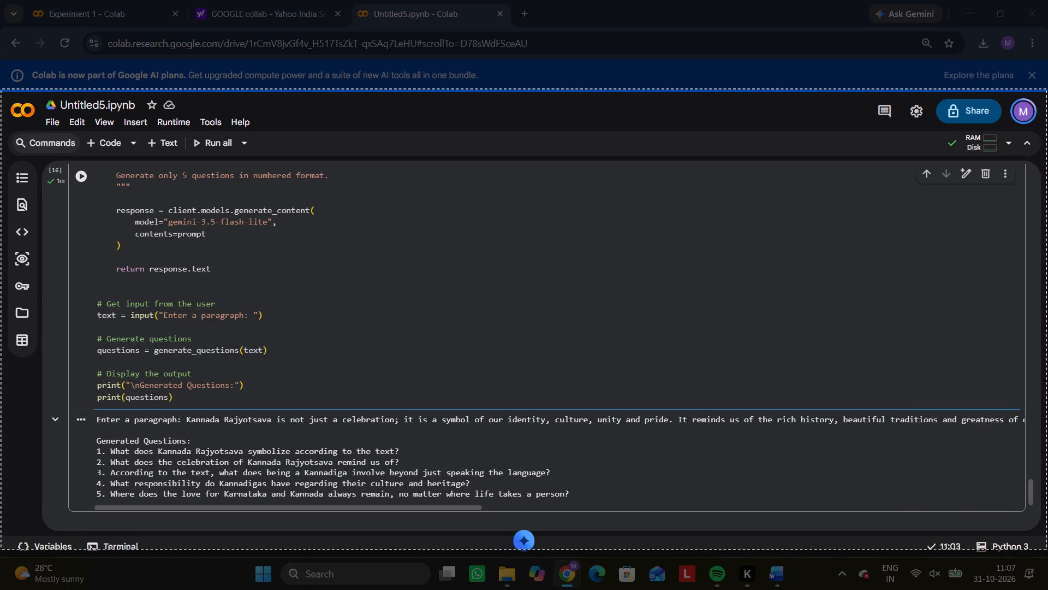
{"action": "left_click_drag", "start_coordinate": [1047, 548], "coordinate": [1047, 536]}
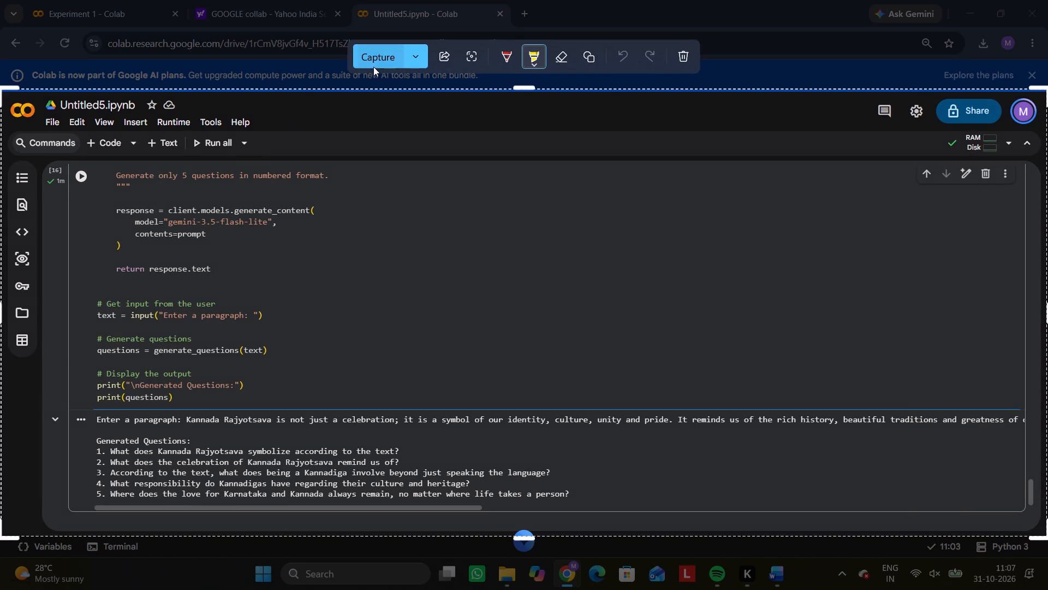
{"action": "left_click", "coordinate": [374, 62]}
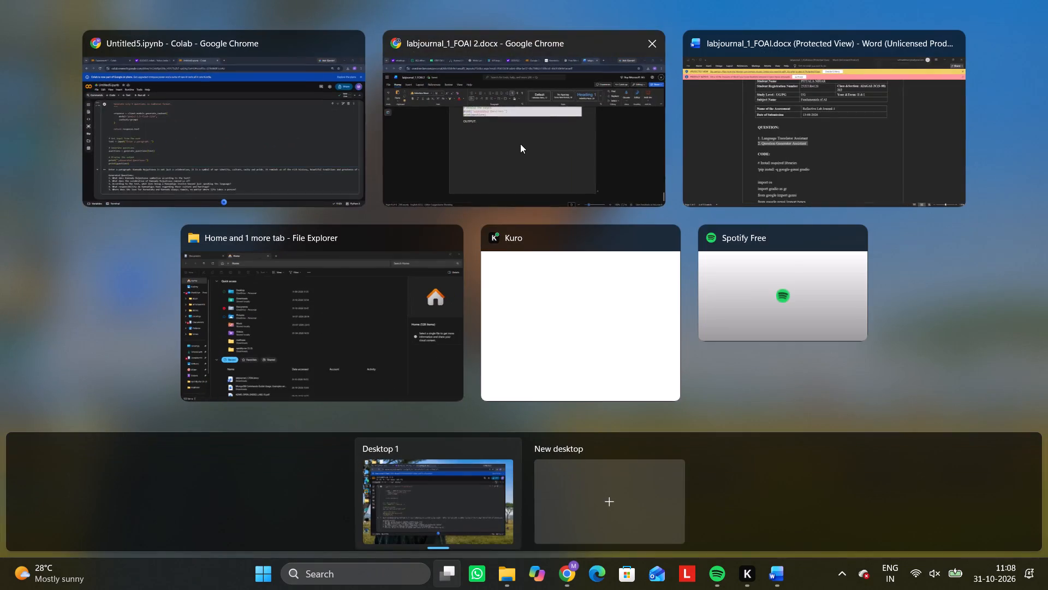
Switch back to labjournal_1_FOAI 2 and paste the Colab screenshot below the second "OUTPUT:" label.
{"action": "left_click", "coordinate": [525, 147]}
{"action": "key", "text": "ctrl+v"}
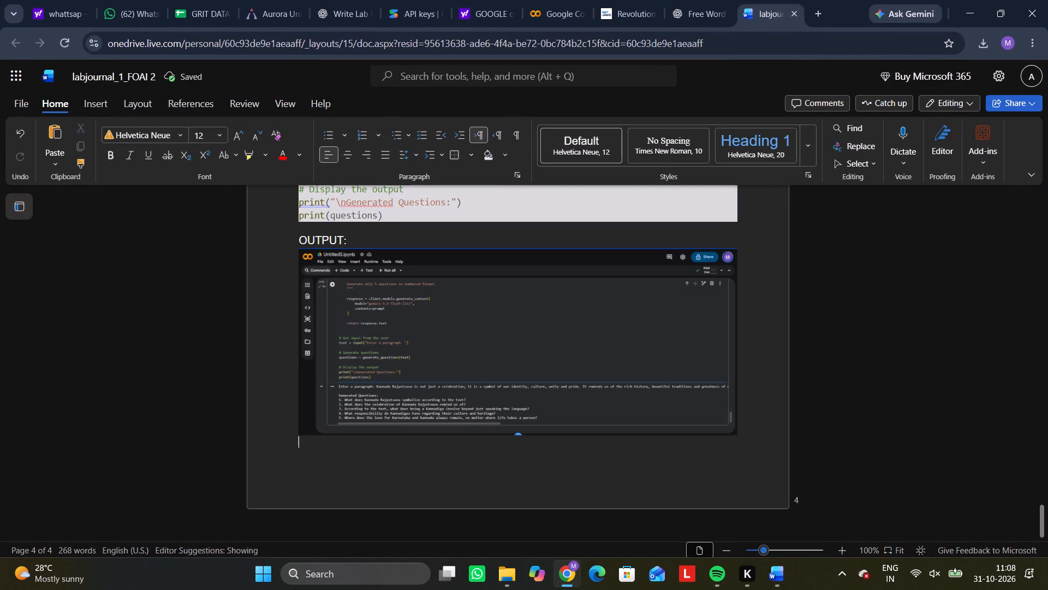
Add the heading "PROJECT DESCRIPTION:" after the question generator's output screenshot, followed by a new line.
{"action": "key", "text": "Return"}
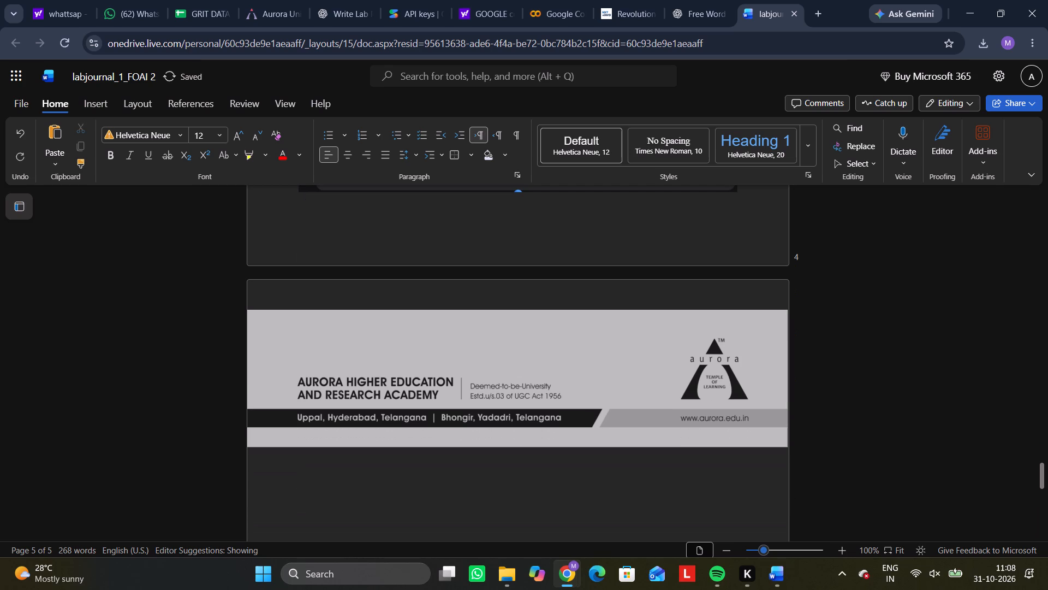
{"action": "type", "text": "PROJECT DESCRIPTION"}
{"action": "key", "text": "shift+colon"}
{"action": "key", "text": "Return"}
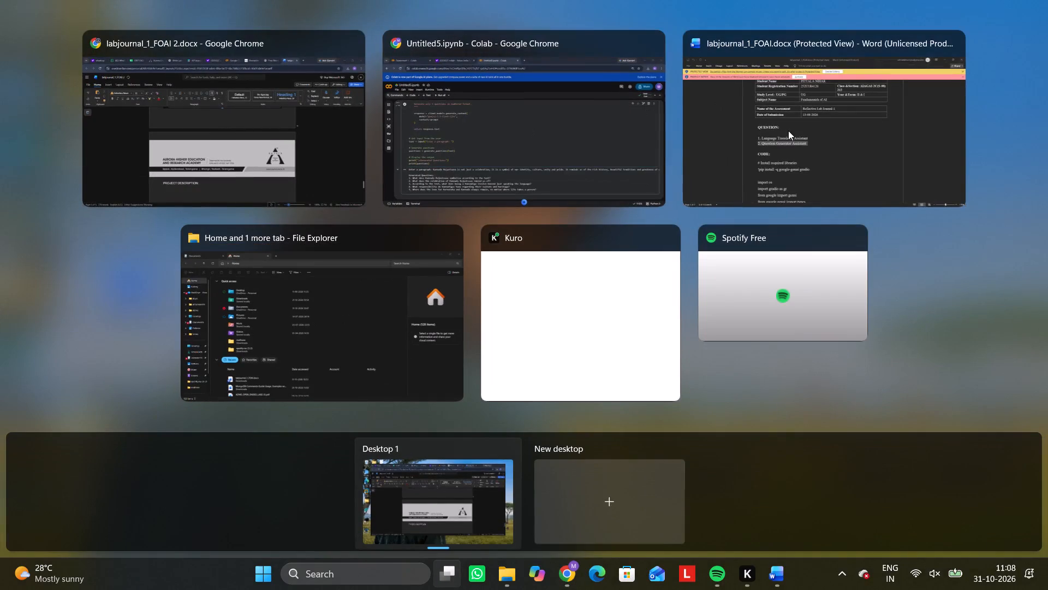
{"action": "left_click", "coordinate": [503, 170]}
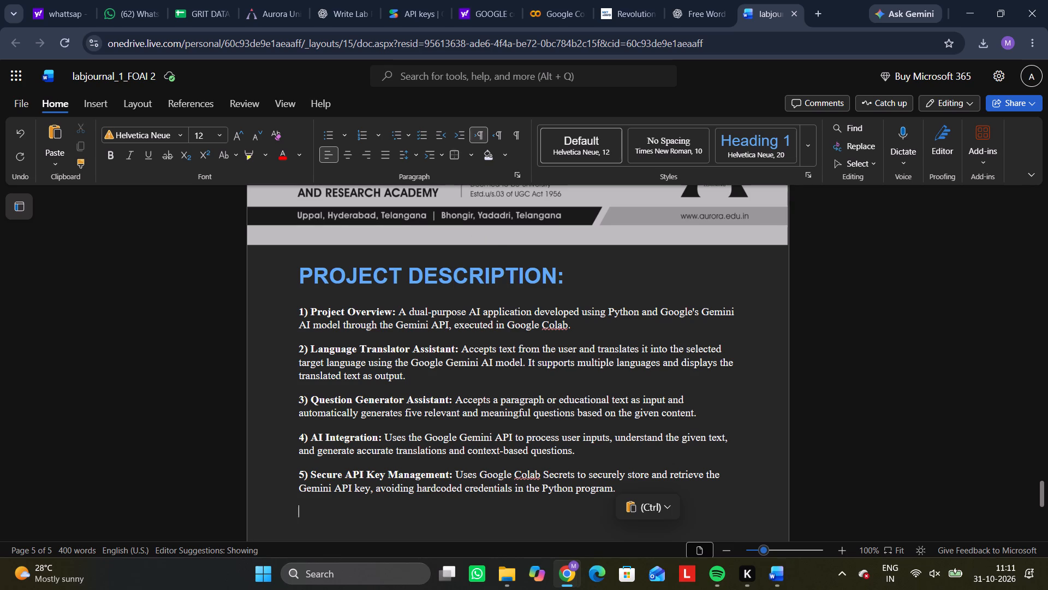
Download a copy of labjournal_1_FOAI 2 and check the recent download history.
{"action": "scroll", "coordinate": [330, 316], "scroll_direction": "up", "scroll_amount": 20}
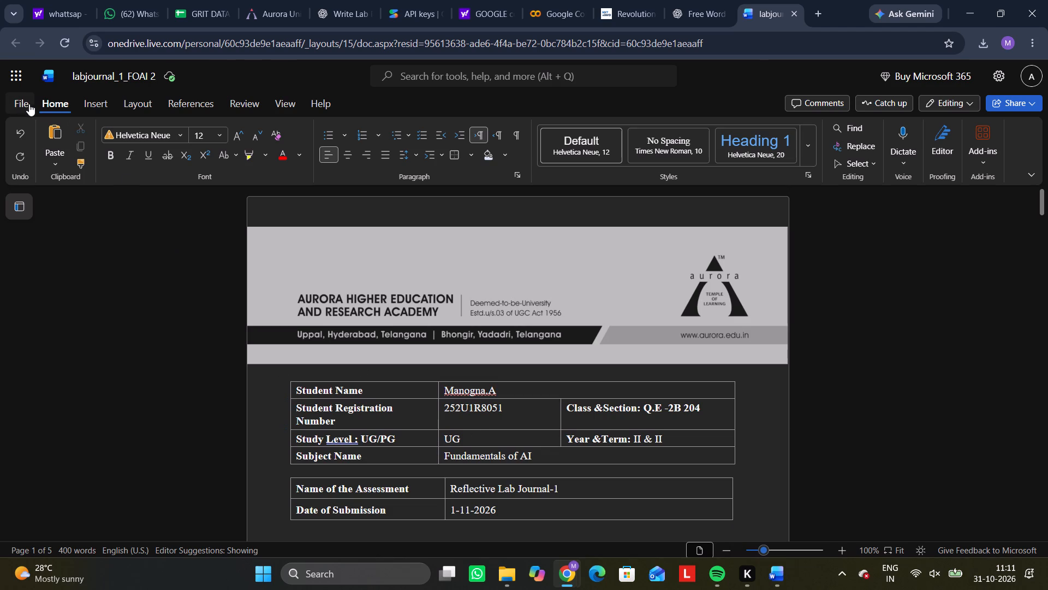
{"action": "left_click", "coordinate": [16, 99]}
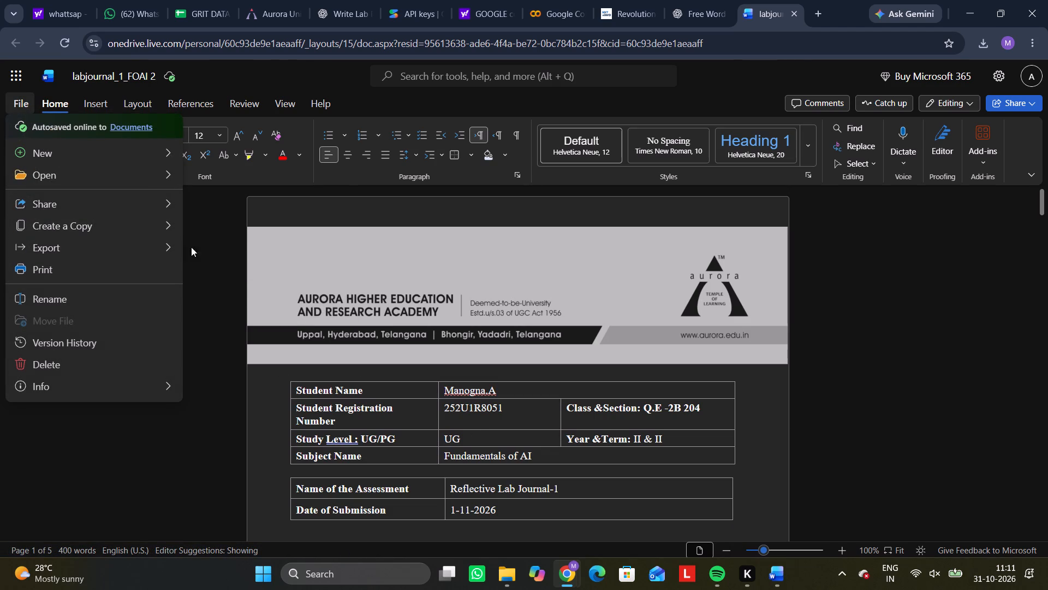
{"action": "left_click", "coordinate": [224, 252]}
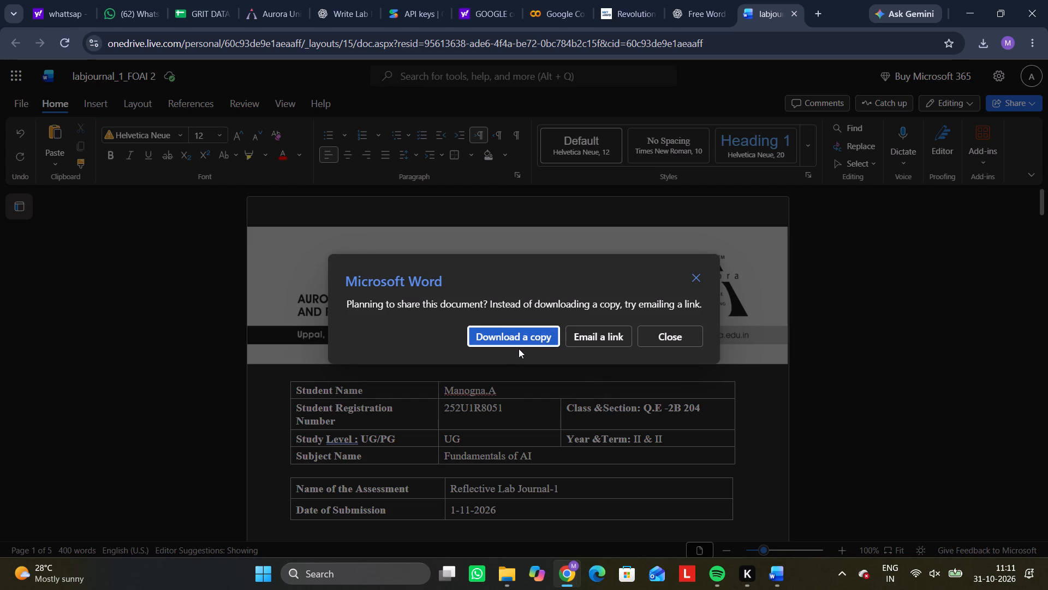
{"action": "left_click", "coordinate": [514, 339]}
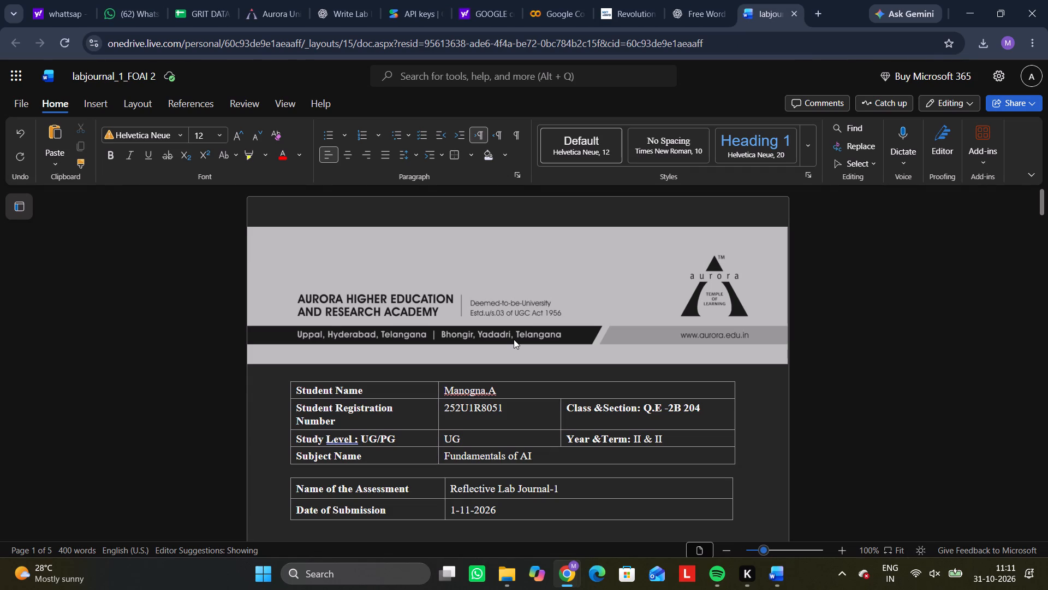
{"action": "left_click", "coordinate": [981, 51]}
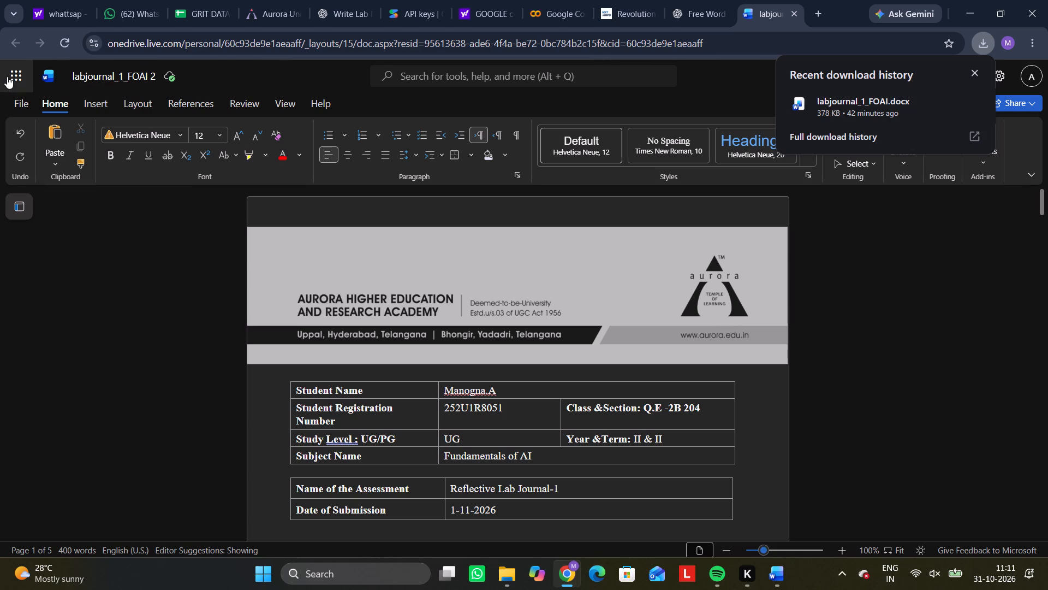
Export labjournal_1_FOAI 2 as a PDF and download it.
{"action": "left_click", "coordinate": [22, 99]}
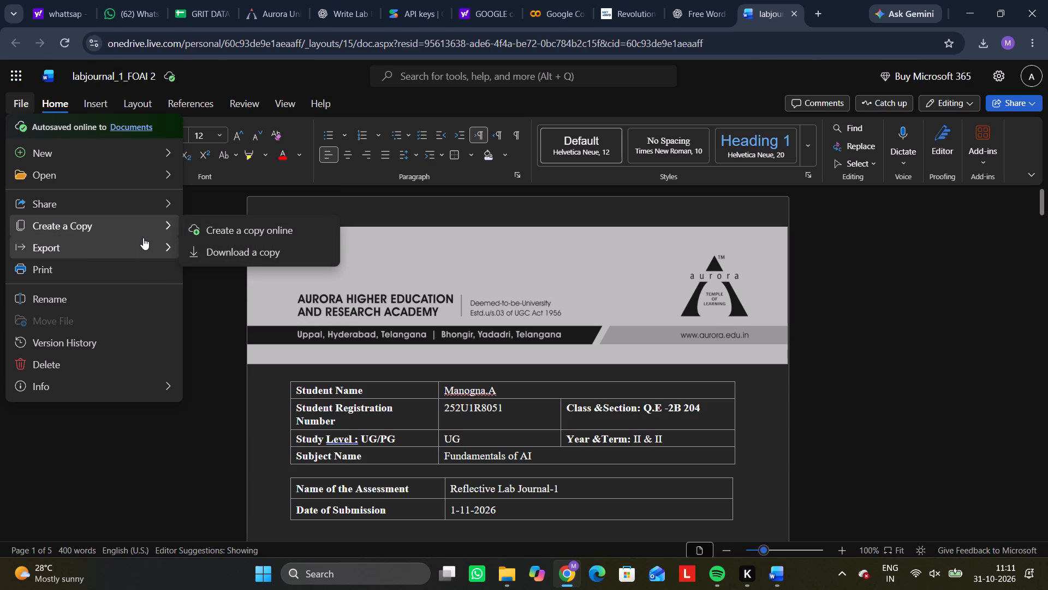
{"action": "left_click", "coordinate": [246, 255]}
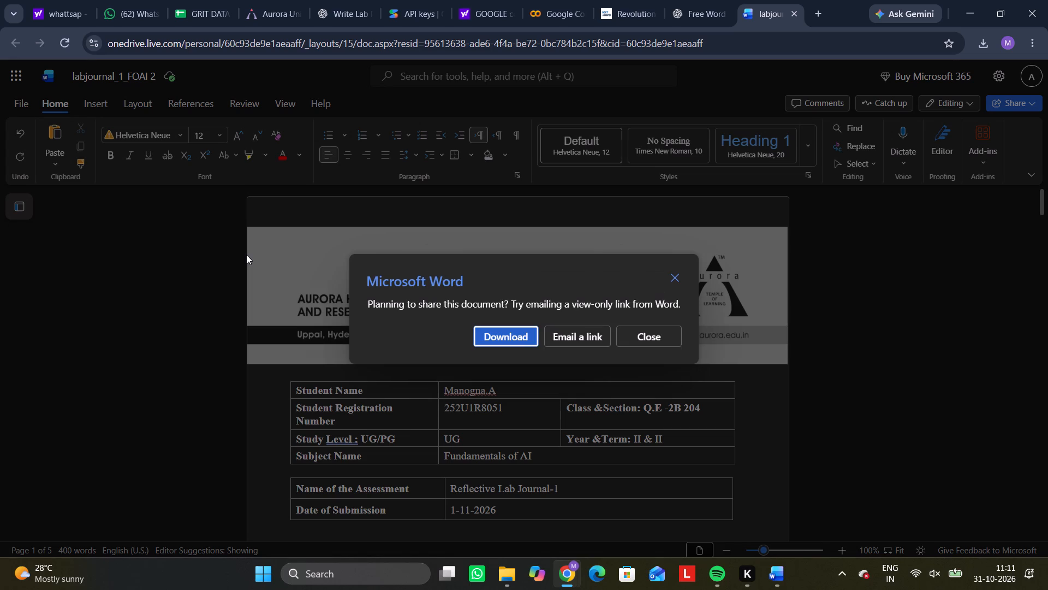
{"action": "left_click", "coordinate": [515, 334]}
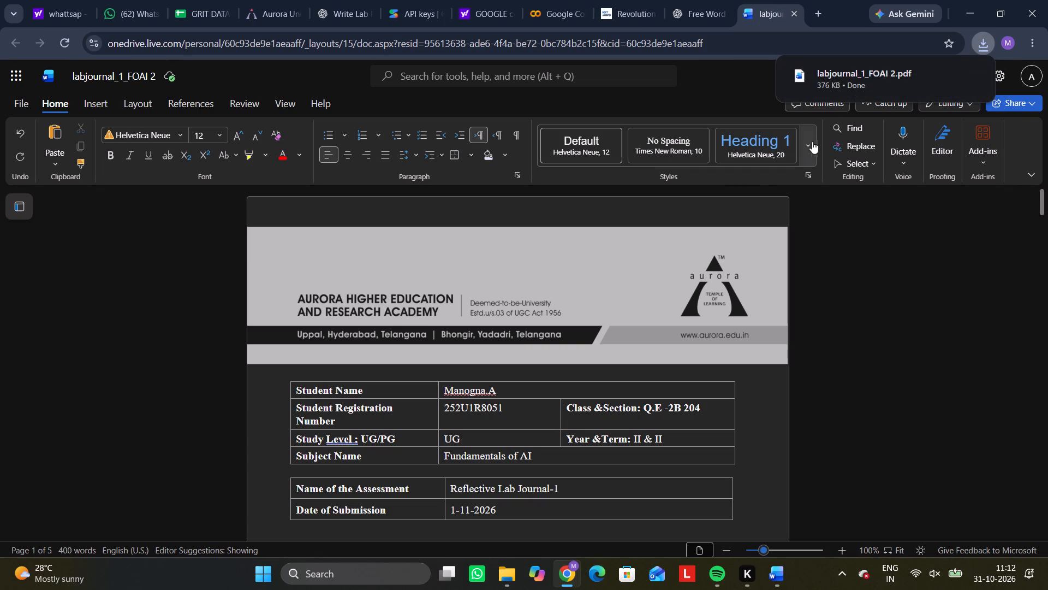
Open the downloaded labjournal_1_FOAI 2.pdf and review the layout of its pages through to the project description.
{"action": "double_click", "coordinate": [848, 76]}
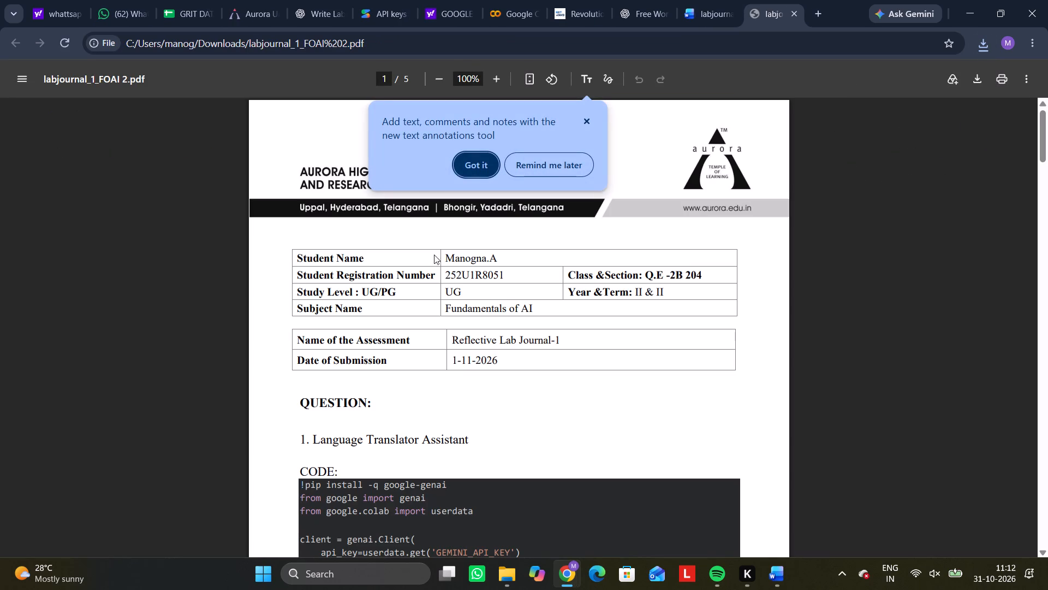
{"action": "left_click", "coordinate": [473, 170]}
{"action": "scroll", "coordinate": [425, 403], "scroll_direction": "down", "scroll_amount": 2}
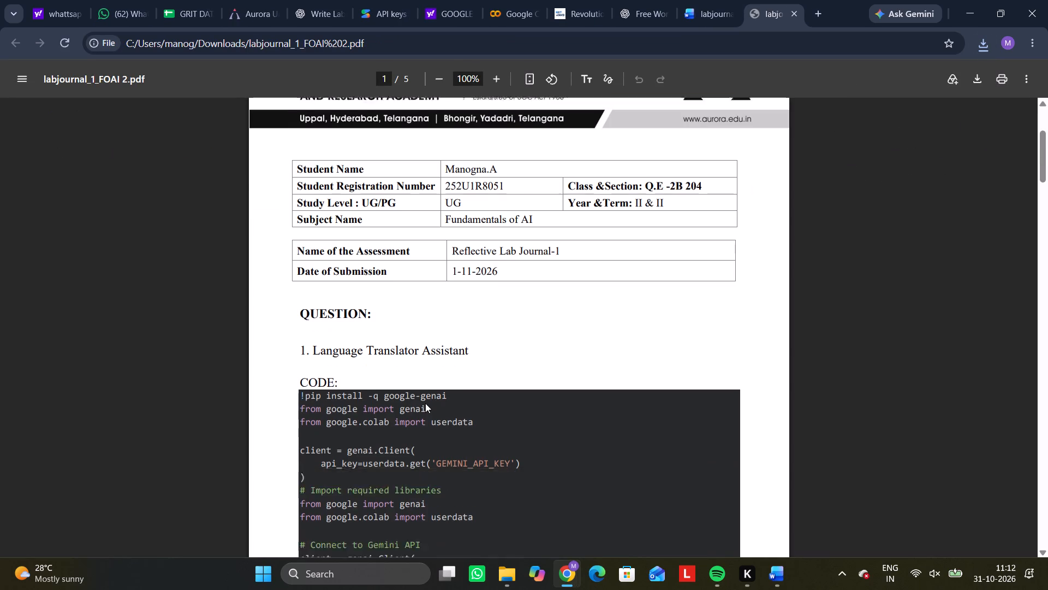
{"action": "scroll", "coordinate": [425, 403], "scroll_direction": "down", "scroll_amount": 8}
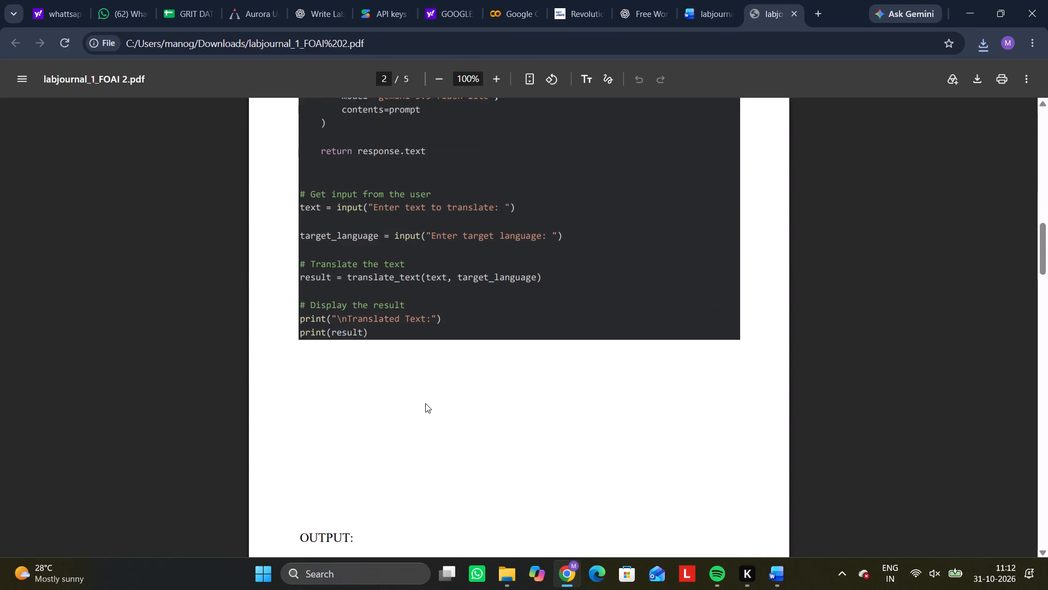
{"action": "scroll", "coordinate": [425, 403], "scroll_direction": "down", "scroll_amount": 6}
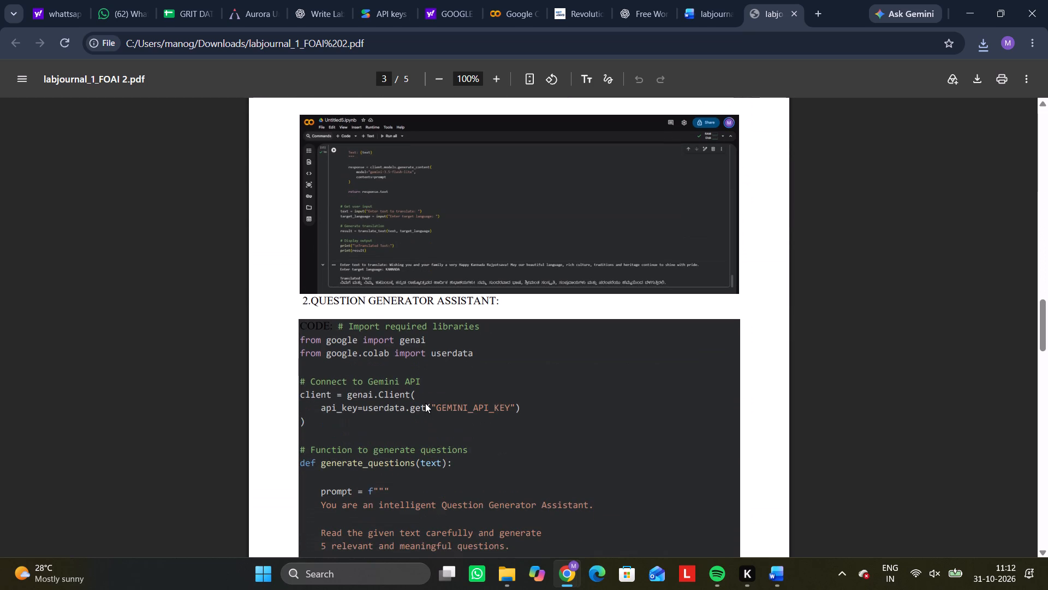
{"action": "scroll", "coordinate": [425, 403], "scroll_direction": "down", "scroll_amount": 9}
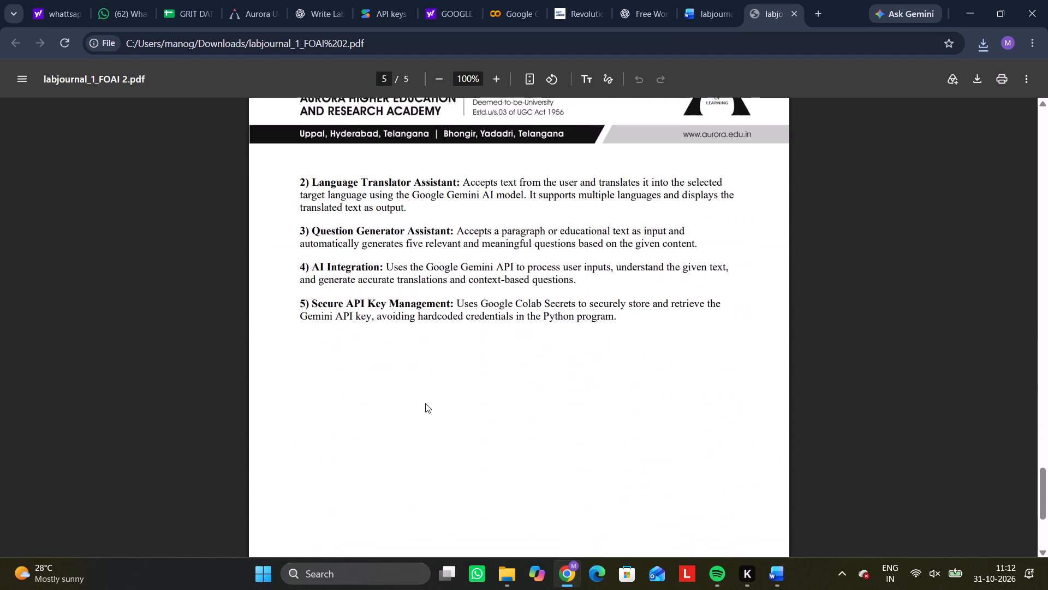
{"action": "scroll", "coordinate": [425, 403], "scroll_direction": "down", "scroll_amount": 16}
{"action": "scroll", "coordinate": [425, 403], "scroll_direction": "up", "scroll_amount": 2}
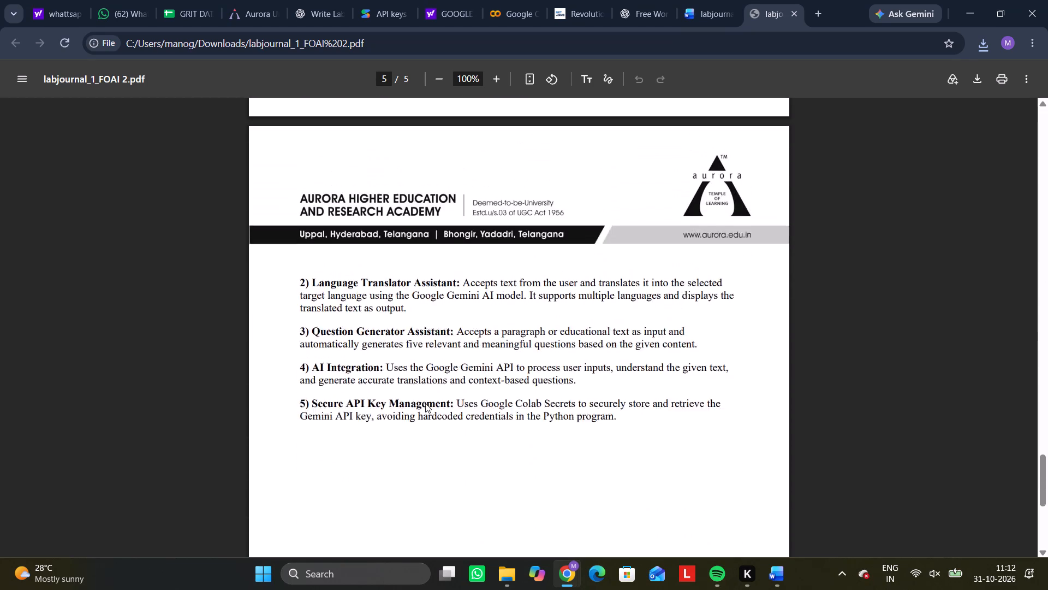
{"action": "scroll", "coordinate": [425, 403], "scroll_direction": "up", "scroll_amount": 2}
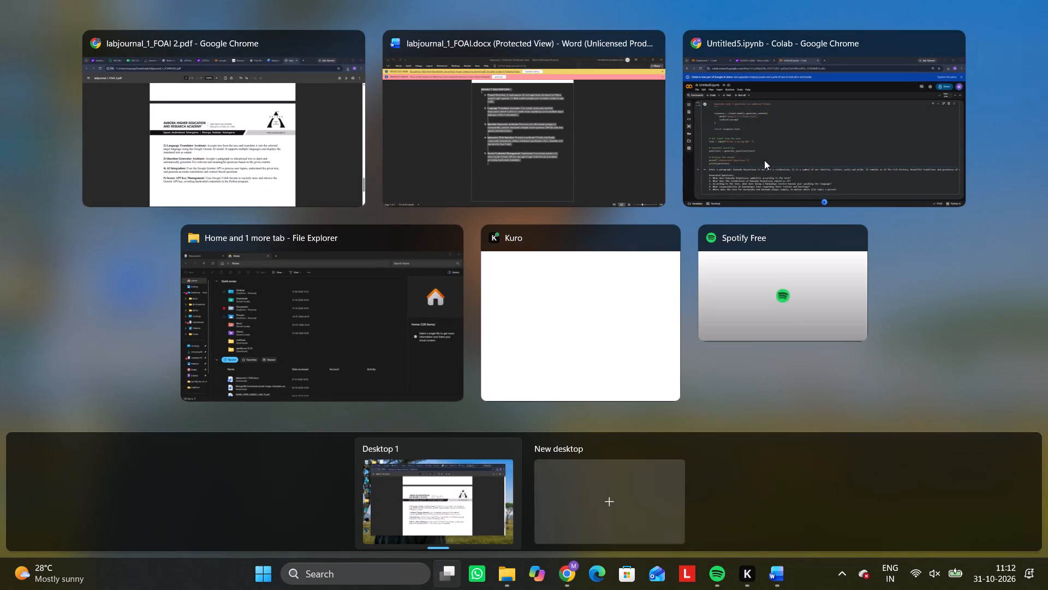
{"action": "left_click", "coordinate": [320, 167]}
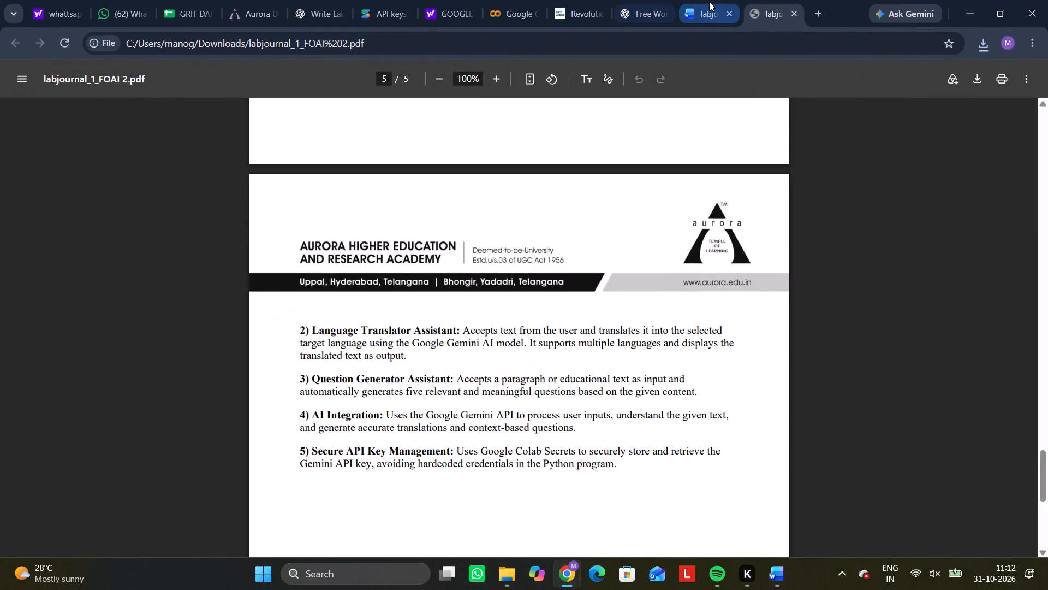
Return to the labjournal_1_FOAI 2 Word document and insert two blank lines above the Language Translator's "OUTPUT:" label.
{"action": "left_click", "coordinate": [709, 2]}
{"action": "scroll", "coordinate": [456, 283], "scroll_direction": "down", "scroll_amount": 4}
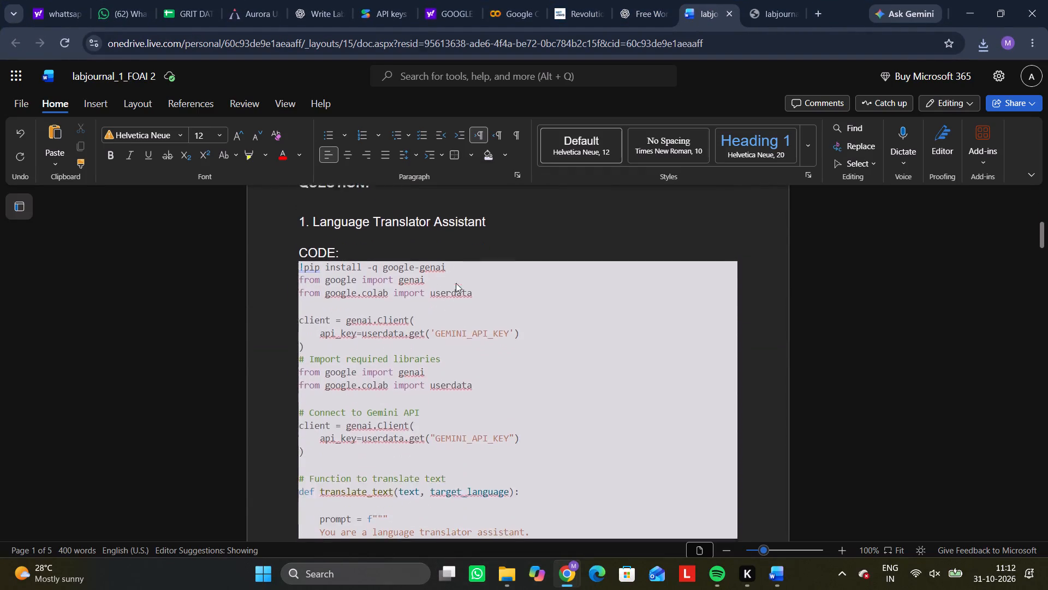
{"action": "scroll", "coordinate": [456, 283], "scroll_direction": "down", "scroll_amount": 7}
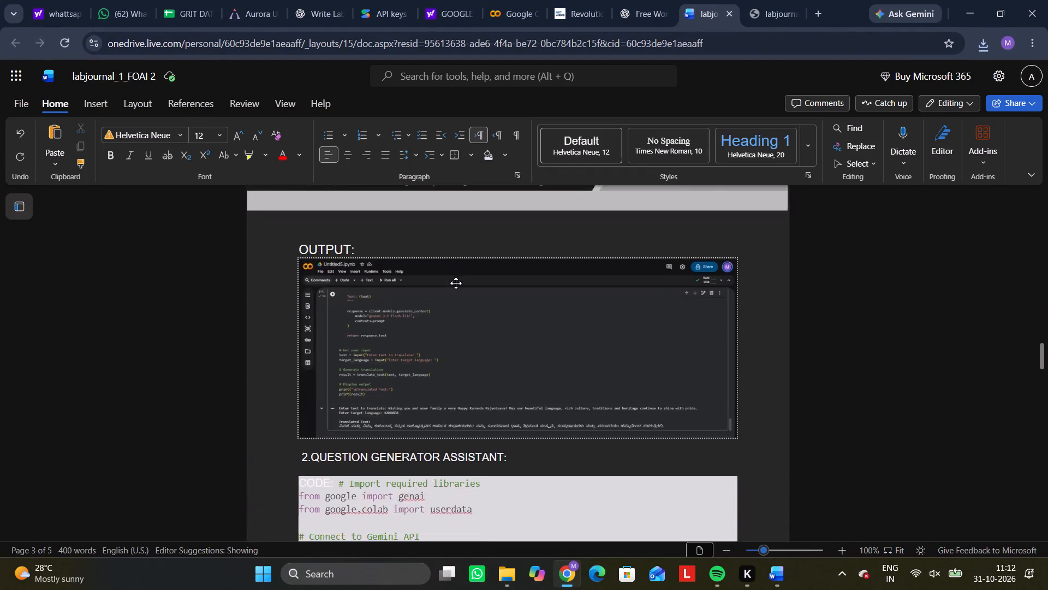
{"action": "scroll", "coordinate": [456, 283], "scroll_direction": "up", "scroll_amount": 5}
{"action": "scroll", "coordinate": [456, 283], "scroll_direction": "down", "scroll_amount": 3}
{"action": "left_click", "coordinate": [300, 442]}
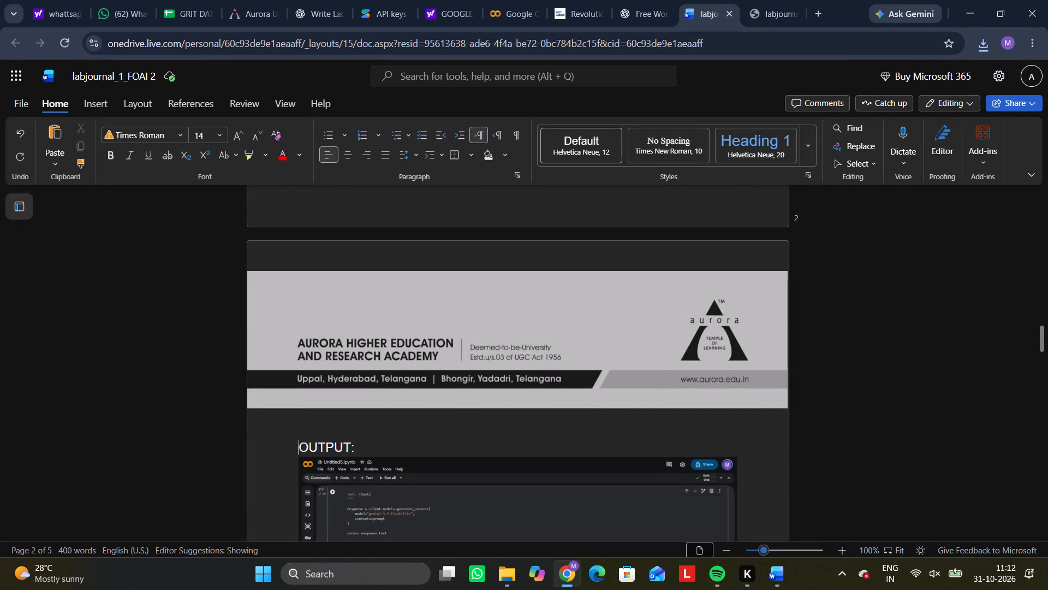
{"action": "key", "text": "Return"}
{"action": "key", "text": "Return"}
Insert blank lines before "2.QUESTION GENERATOR ASSISTANT:" until the heading starts at the top of page 4.
{"action": "scroll", "coordinate": [300, 442], "scroll_direction": "down", "scroll_amount": 4}
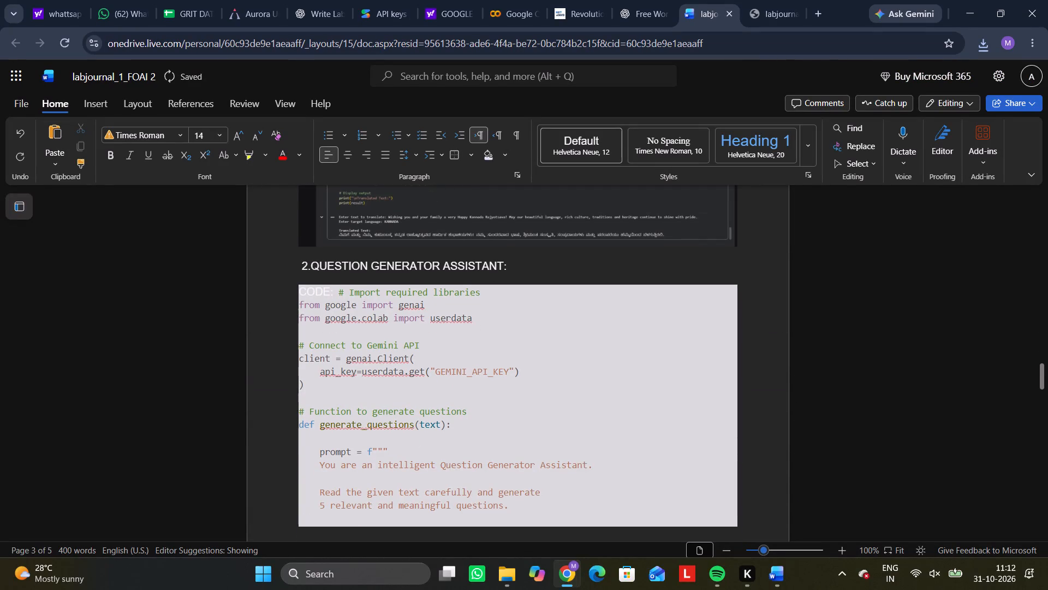
{"action": "left_click", "coordinate": [301, 290]}
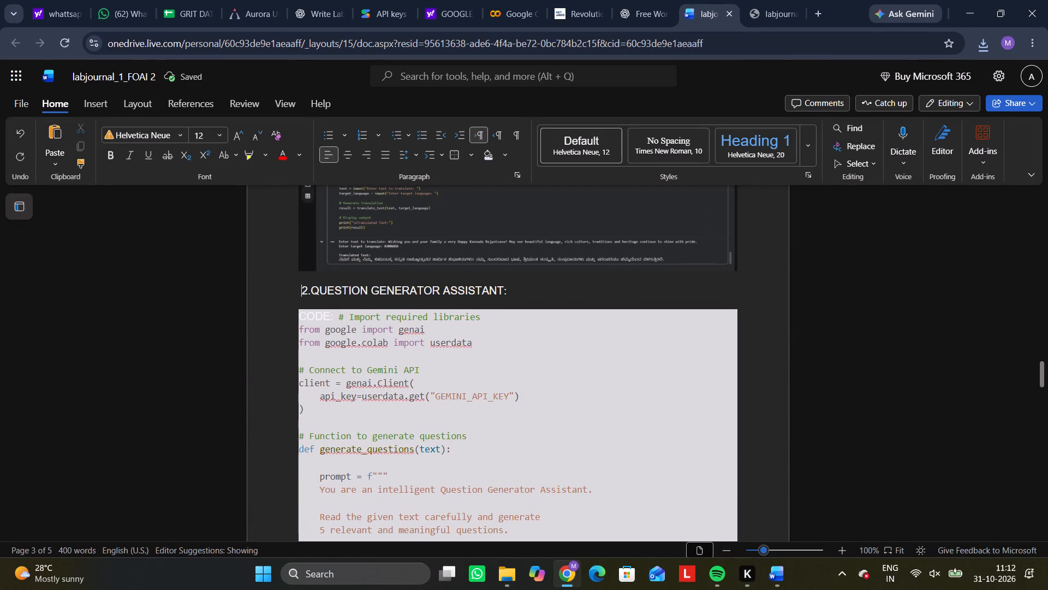
{"action": "key", "text": "Return"}
{"action": "key", "text": "Return"}
{"action": "key", "text": "Return"}
{"action": "key", "text": "Return"}
{"action": "key", "text": "Return"}
{"action": "key", "text": "Return"}
{"action": "key", "text": "Return"}
{"action": "key", "text": "Return"}
{"action": "key", "text": "Return"}
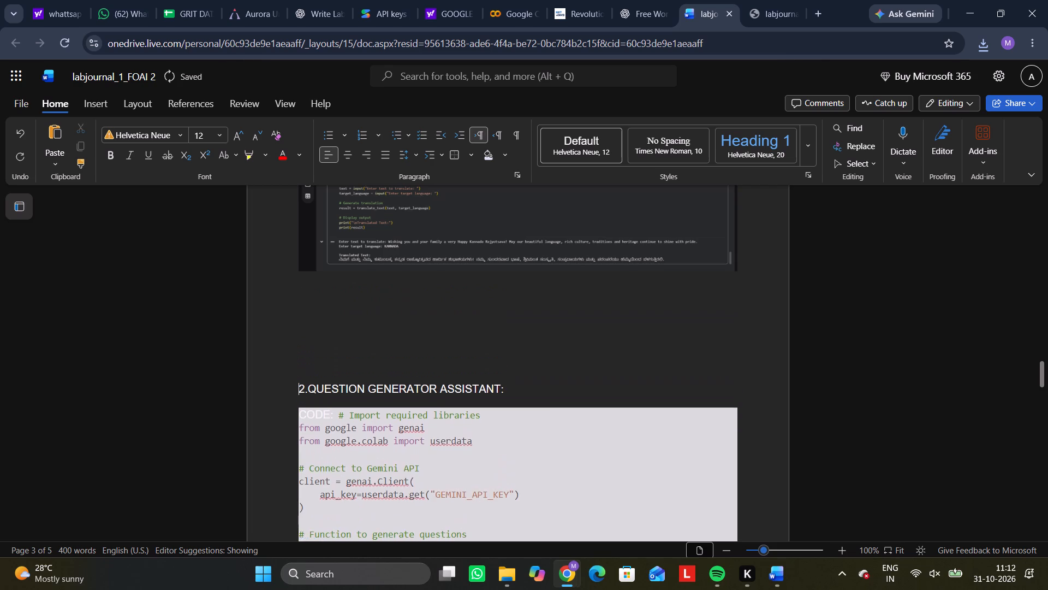
{"action": "key", "text": "Return"}
{"action": "key", "text": "Return"}
{"action": "key", "text": "Return"}
{"action": "key", "text": "Return"}
{"action": "key", "text": "Return"}
{"action": "key", "text": "Return"}
{"action": "key", "text": "Return"}
{"action": "key", "text": "Return"}
{"action": "key", "text": "Return"}
{"action": "key", "text": "Return"}
{"action": "key", "text": "Return"}
{"action": "key", "text": "Return"}
{"action": "key", "text": "Return"}
{"action": "key", "text": "Return"}
{"action": "key", "text": "Return"}
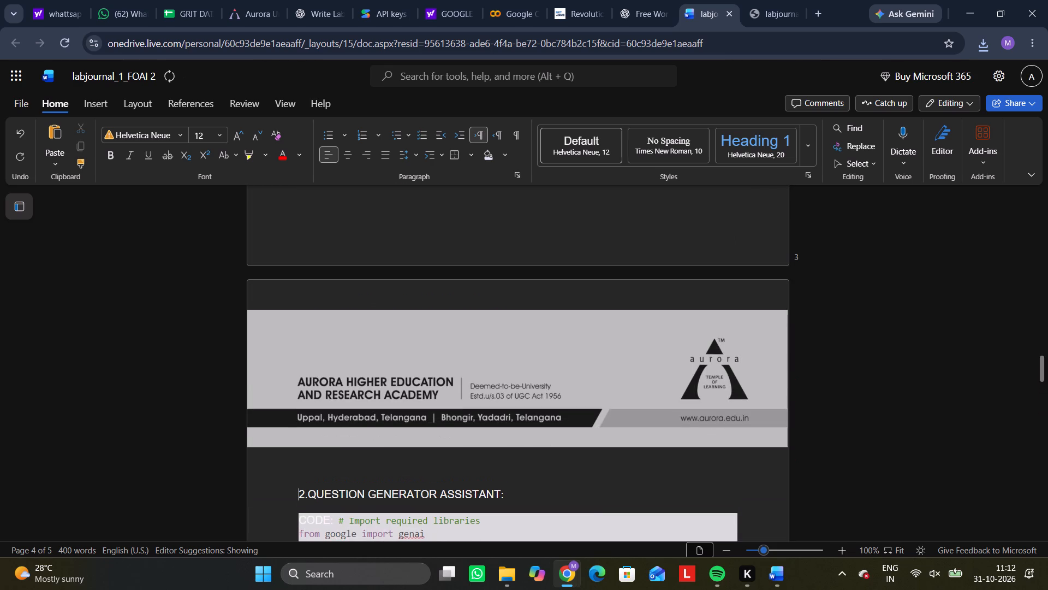
{"action": "key", "text": "Return"}
Insert two blank lines between the question generator code and its "OUTPUT:" label.
{"action": "scroll", "coordinate": [301, 290], "scroll_direction": "down", "scroll_amount": 5}
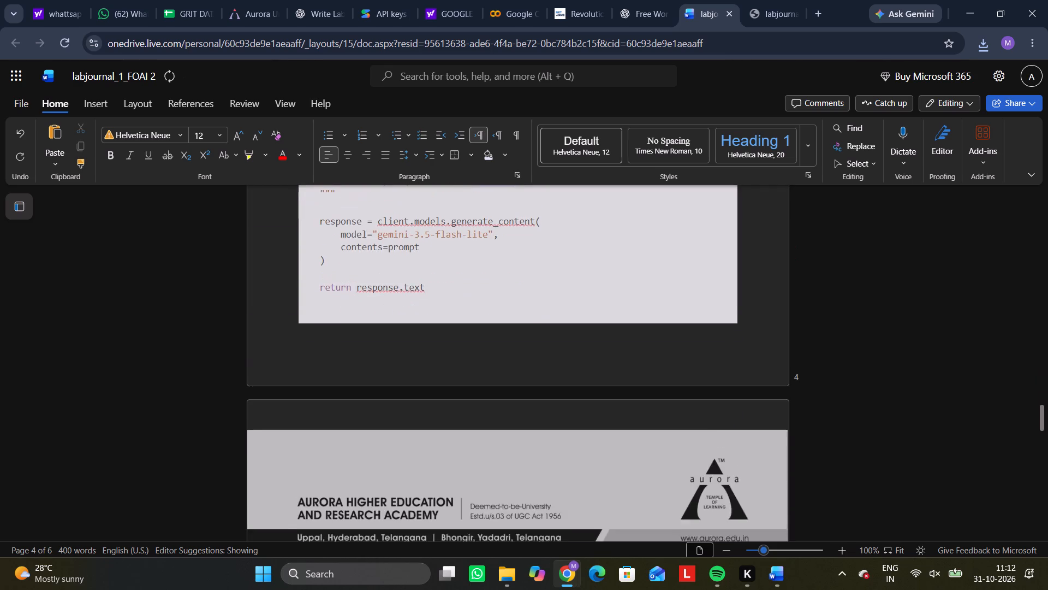
{"action": "scroll", "coordinate": [301, 290], "scroll_direction": "down", "scroll_amount": 5}
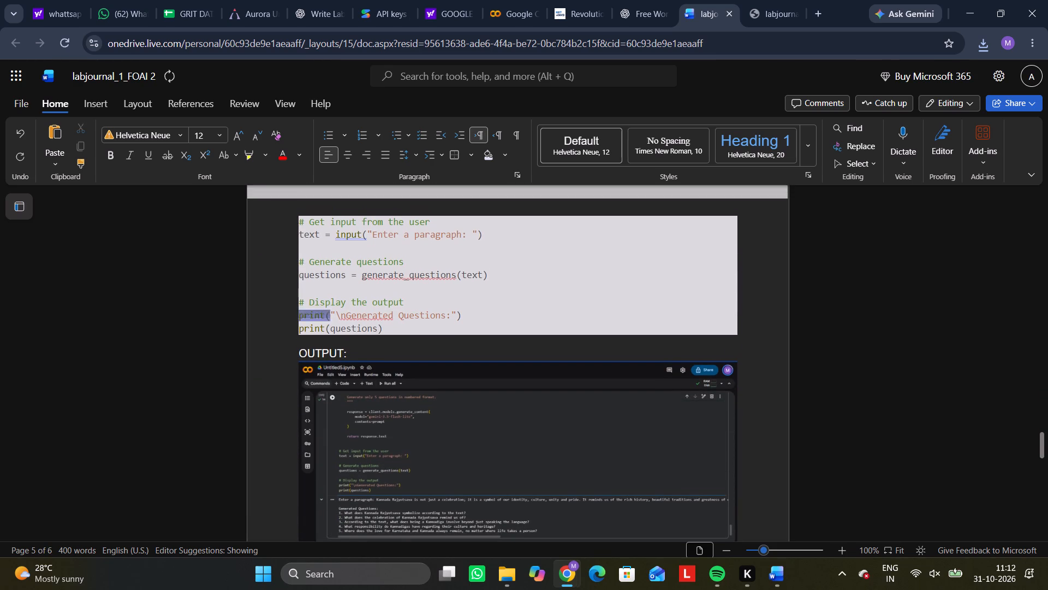
{"action": "left_click", "coordinate": [299, 352]}
{"action": "key", "text": "Return"}
{"action": "key", "text": "Return"}
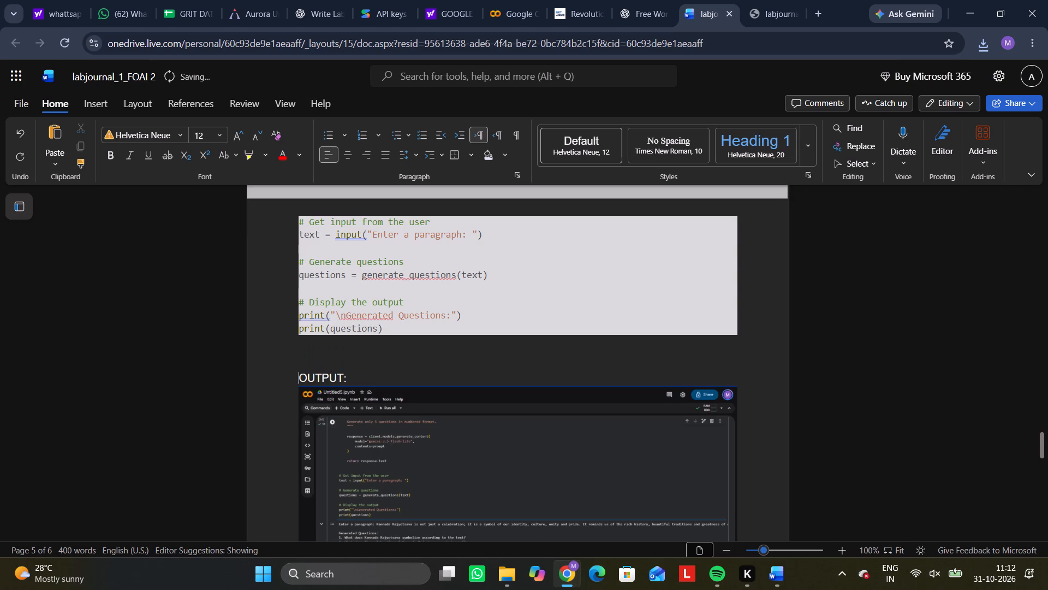
Move the "PROJECT DESCRIPTION:" heading to the start of page 6 with two blank lines above it.
{"action": "scroll", "coordinate": [299, 352], "scroll_direction": "down", "scroll_amount": 3}
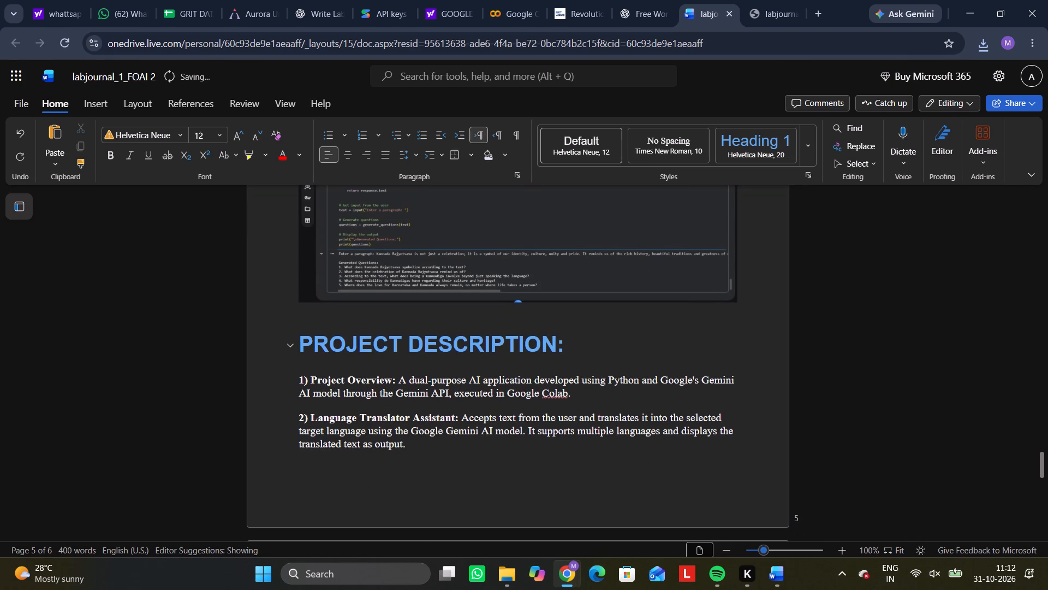
{"action": "left_click", "coordinate": [297, 337]}
{"action": "key", "text": "Return"}
{"action": "key", "text": "Return"}
{"action": "key", "text": "Return"}
{"action": "key", "text": "Return"}
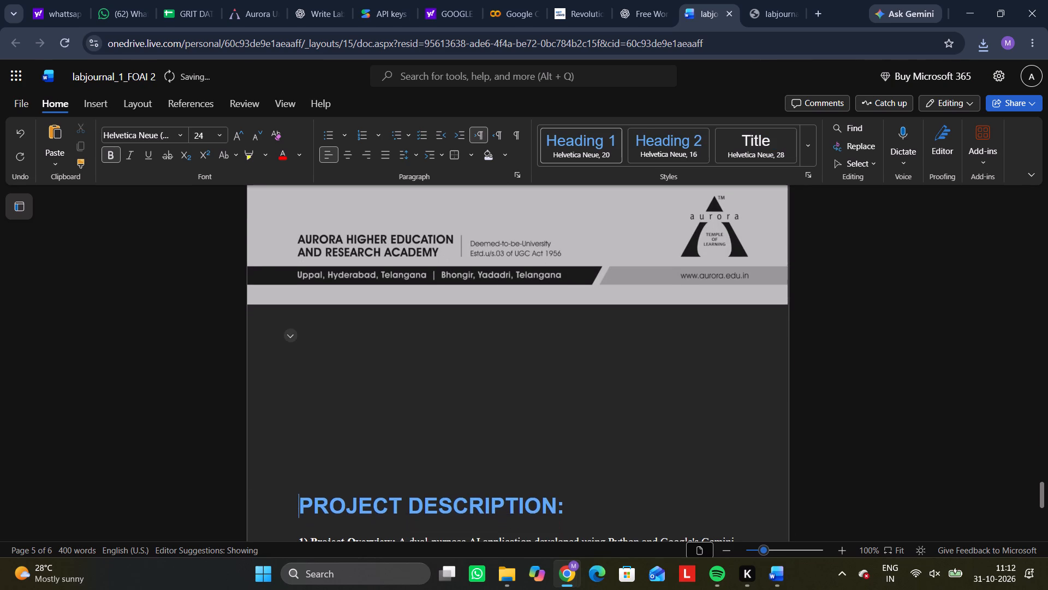
{"action": "key", "text": "BackSpace"}
{"action": "key", "text": "BackSpace"}
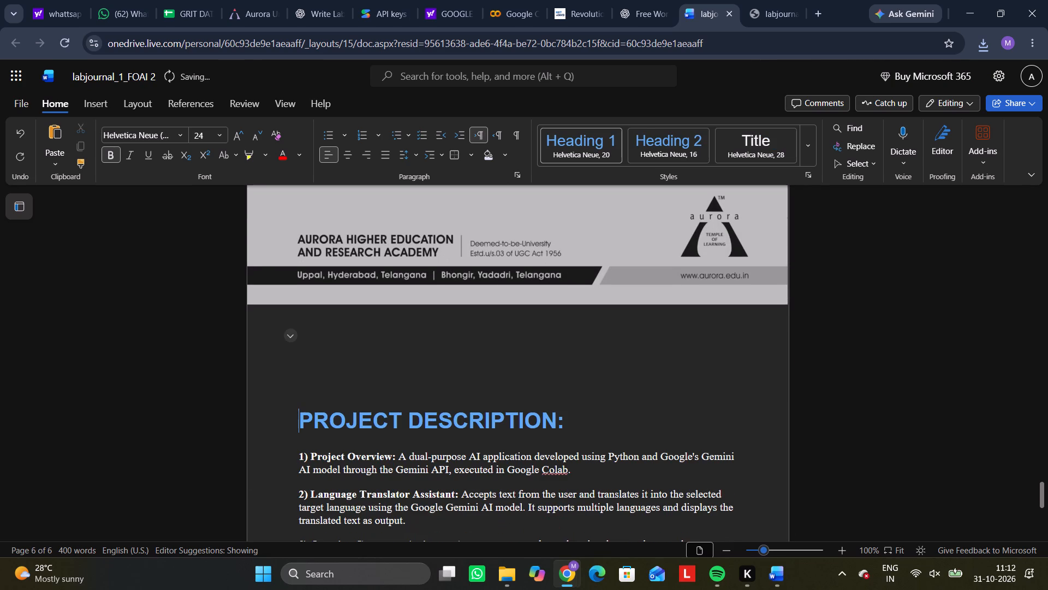
{"action": "key", "text": "BackSpace"}
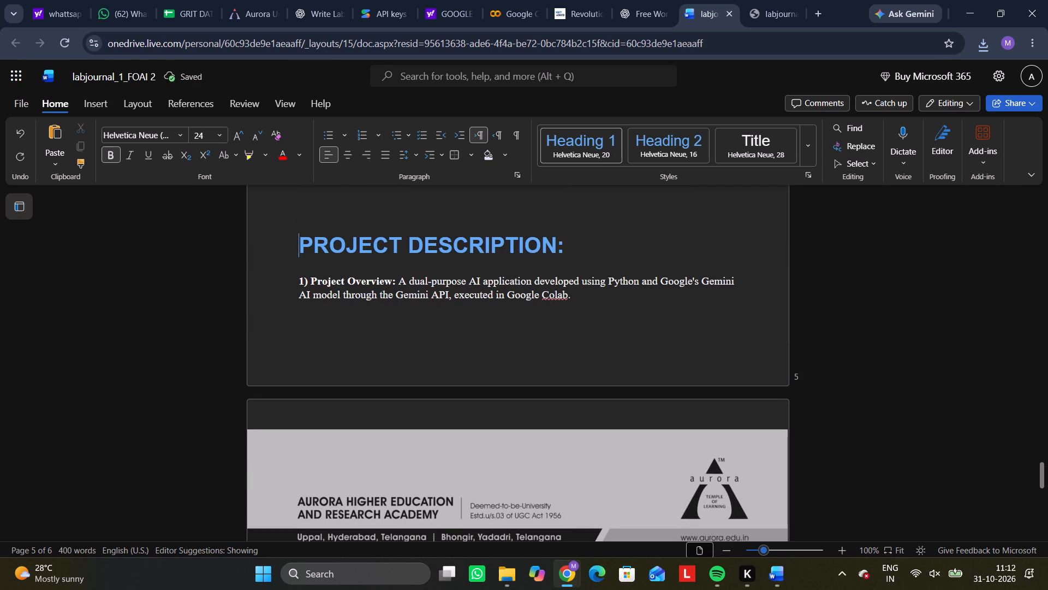
{"action": "key", "text": "Return"}
{"action": "key", "text": "Return"}
{"action": "key", "text": "BackSpace"}
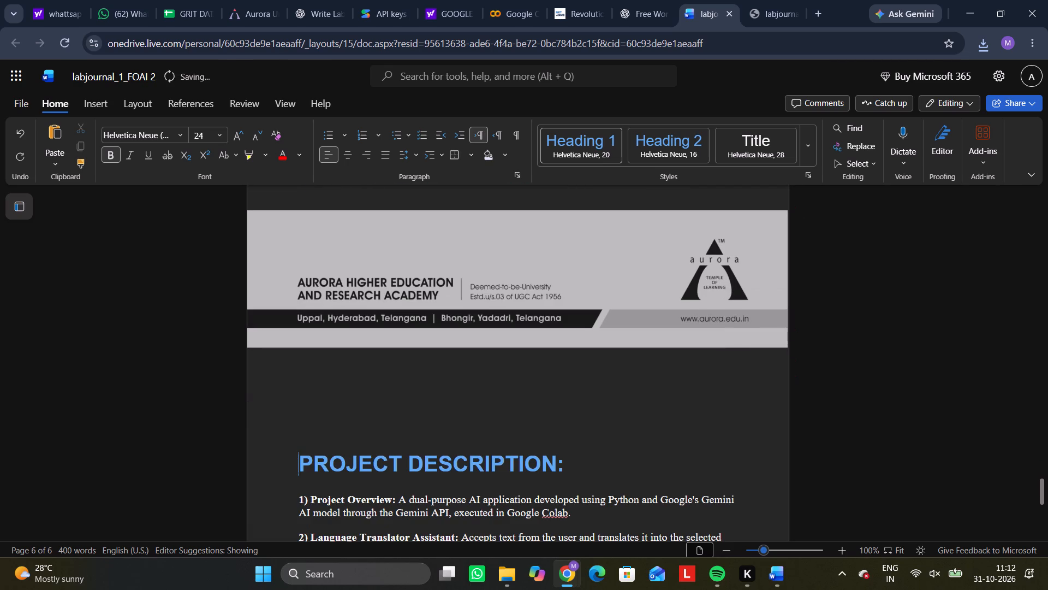
{"action": "key", "text": "BackSpace"}
{"action": "key", "text": "Return"}
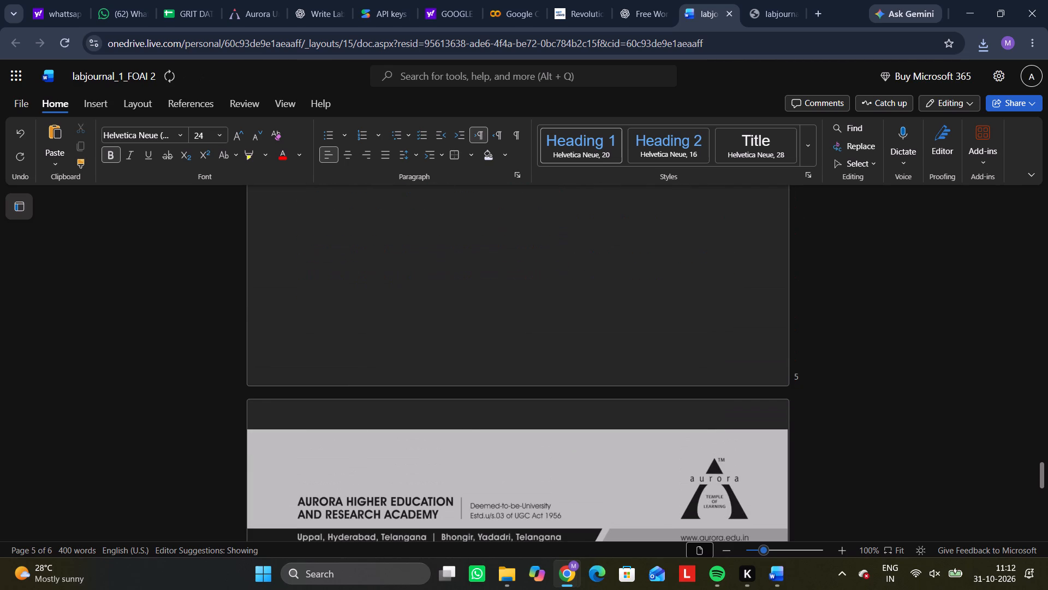
Look over the adjusted pages of labjournal_1_FOAI 2, and download the document as a PDF again.
{"action": "scroll", "coordinate": [297, 337], "scroll_direction": "down", "scroll_amount": 2}
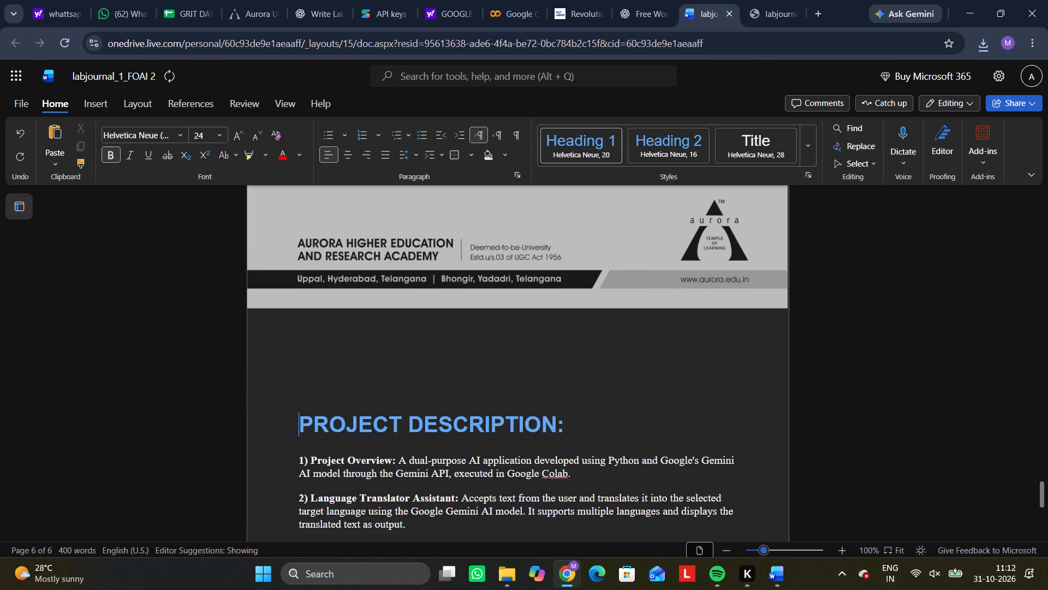
{"action": "scroll", "coordinate": [297, 337], "scroll_direction": "down", "scroll_amount": 4}
{"action": "scroll", "coordinate": [297, 337], "scroll_direction": "up", "scroll_amount": 12}
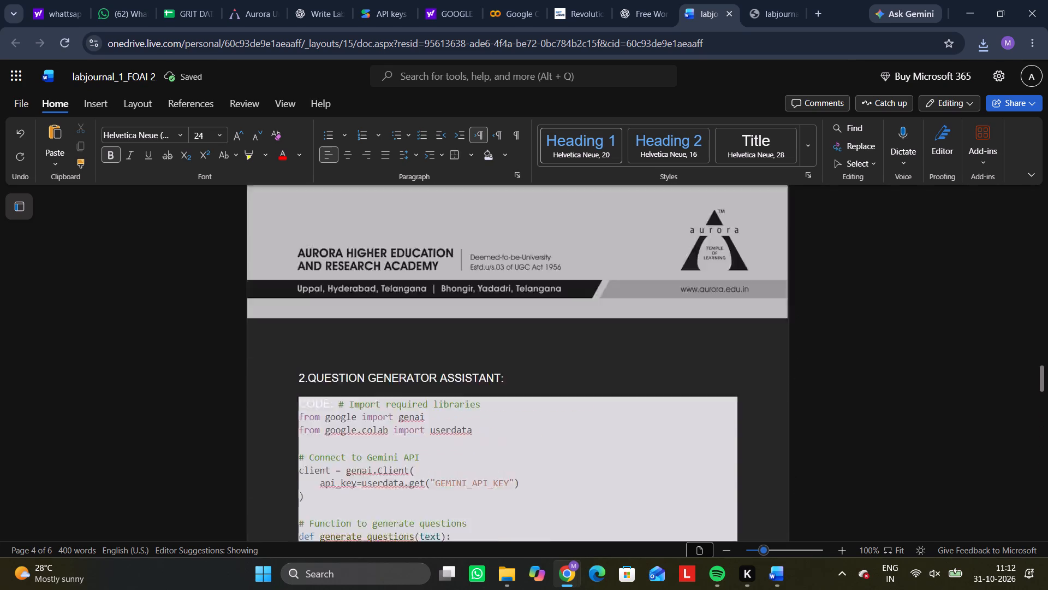
{"action": "scroll", "coordinate": [297, 337], "scroll_direction": "up", "scroll_amount": 5}
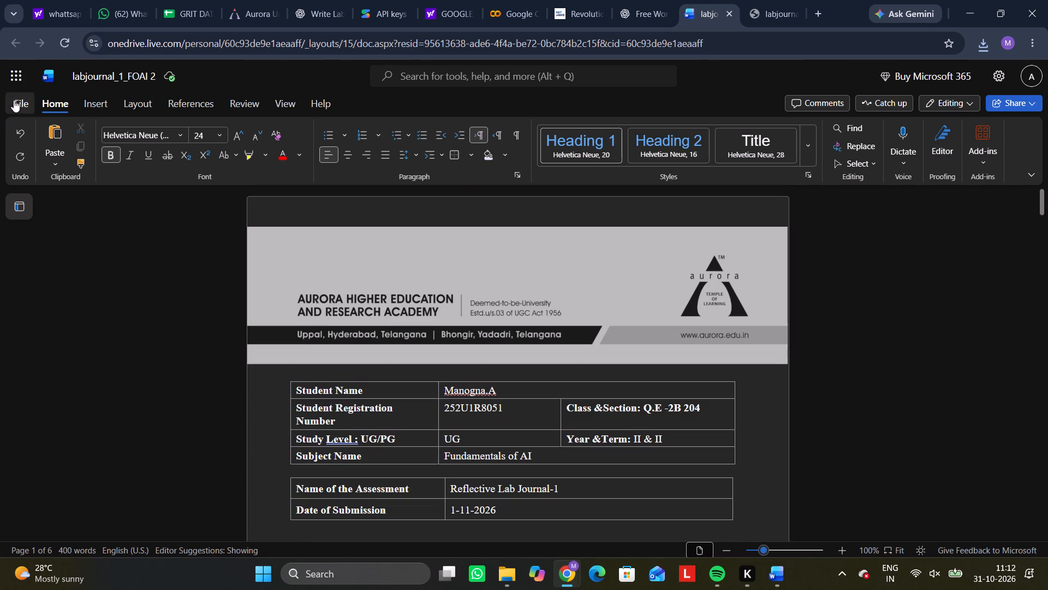
{"action": "left_click", "coordinate": [14, 100]}
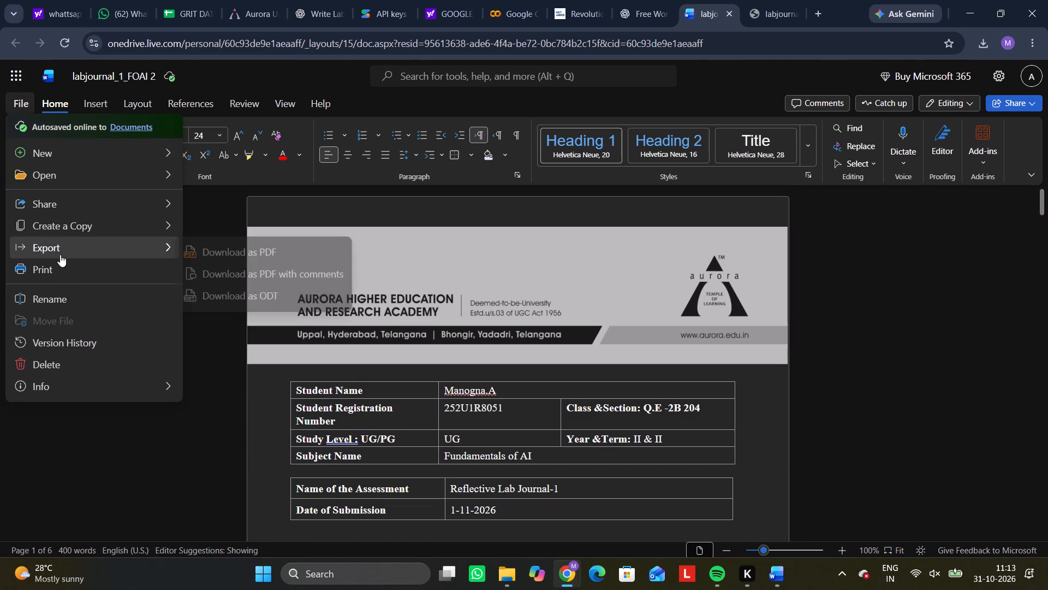
{"action": "left_click", "coordinate": [227, 256]}
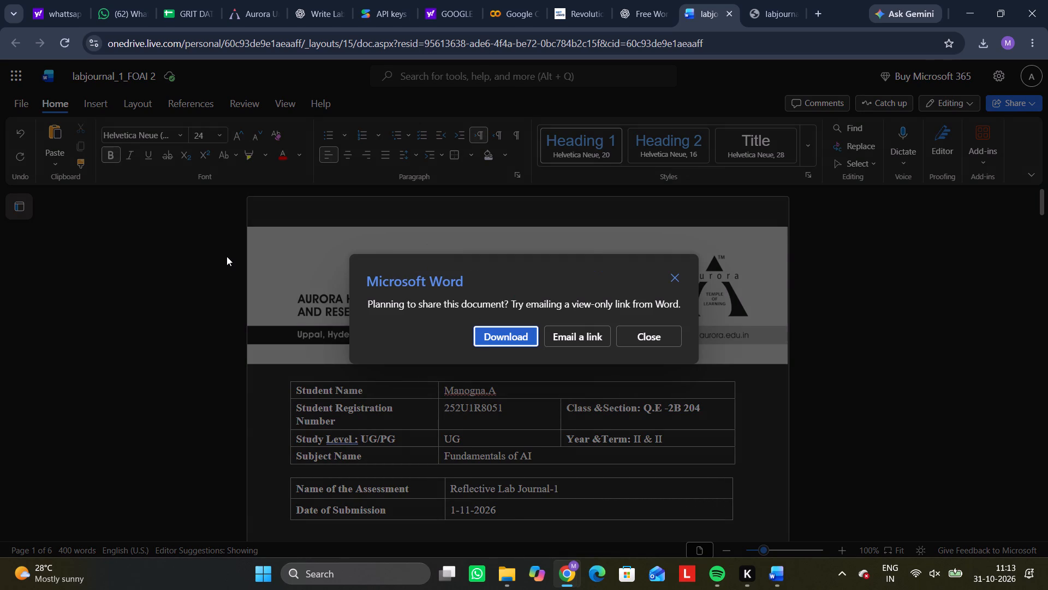
{"action": "left_click", "coordinate": [509, 335]}
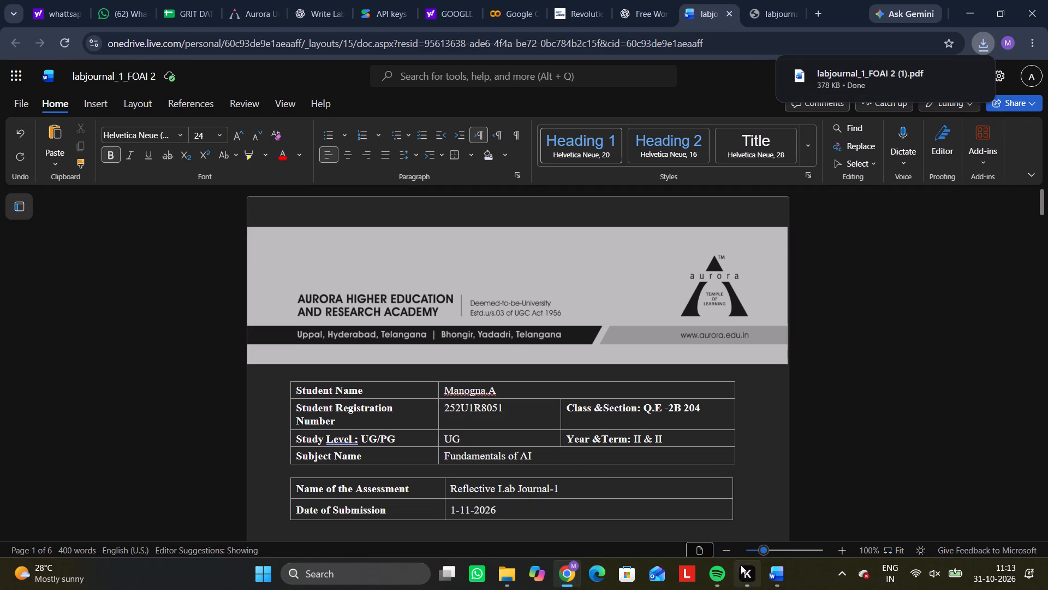
Open the downloaded labjournal_1_FOAI 2 (1).pdf and check the layout of all its pages.
{"action": "double_click", "coordinate": [869, 81]}
{"action": "scroll", "coordinate": [450, 334], "scroll_direction": "down", "scroll_amount": 2}
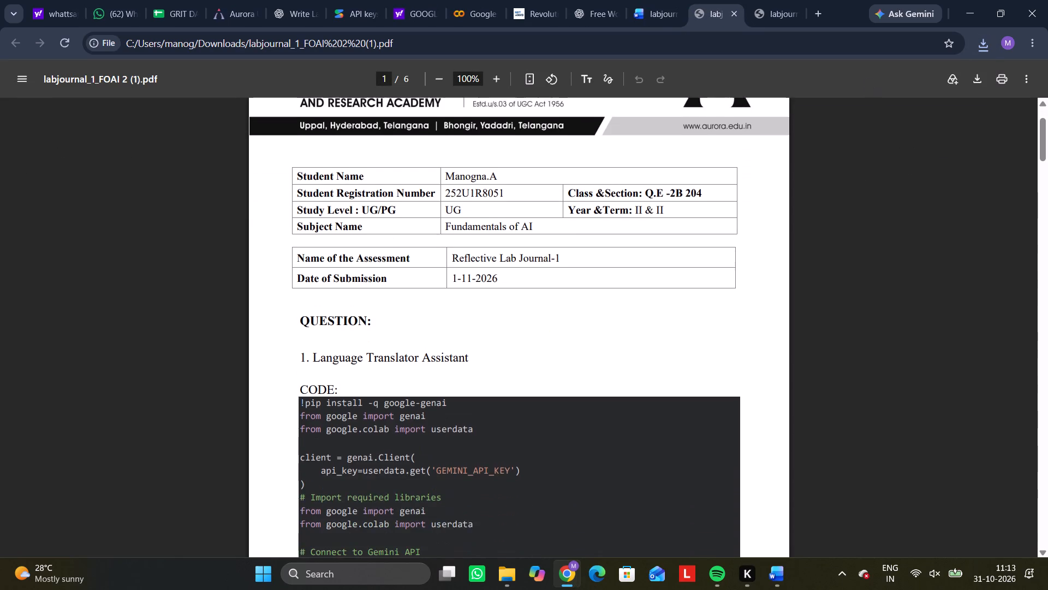
{"action": "scroll", "coordinate": [450, 334], "scroll_direction": "down", "scroll_amount": 8}
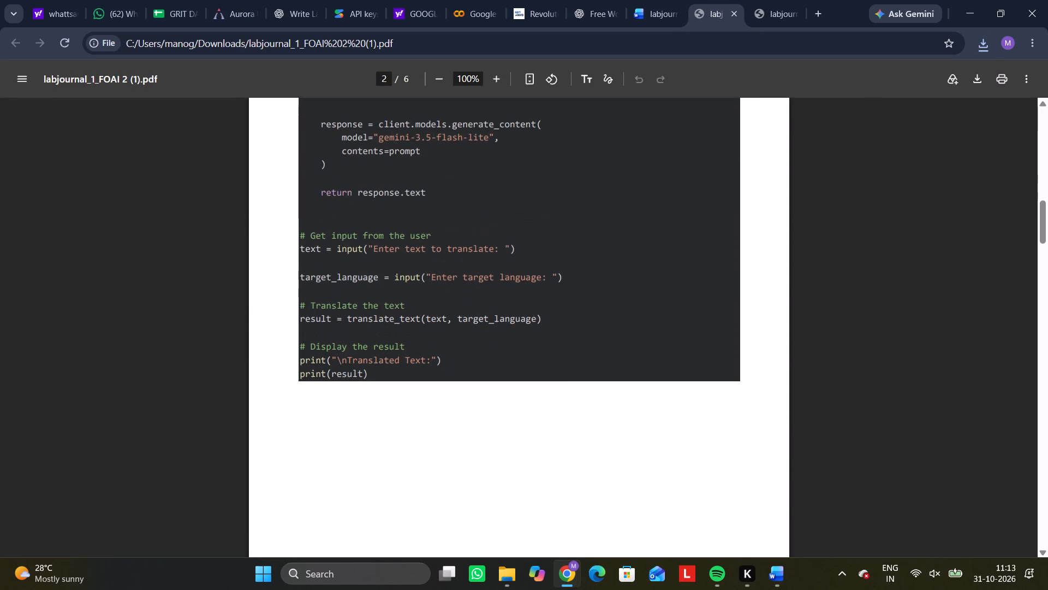
{"action": "scroll", "coordinate": [450, 334], "scroll_direction": "down", "scroll_amount": 6}
{"action": "scroll", "coordinate": [450, 334], "scroll_direction": "up", "scroll_amount": 2}
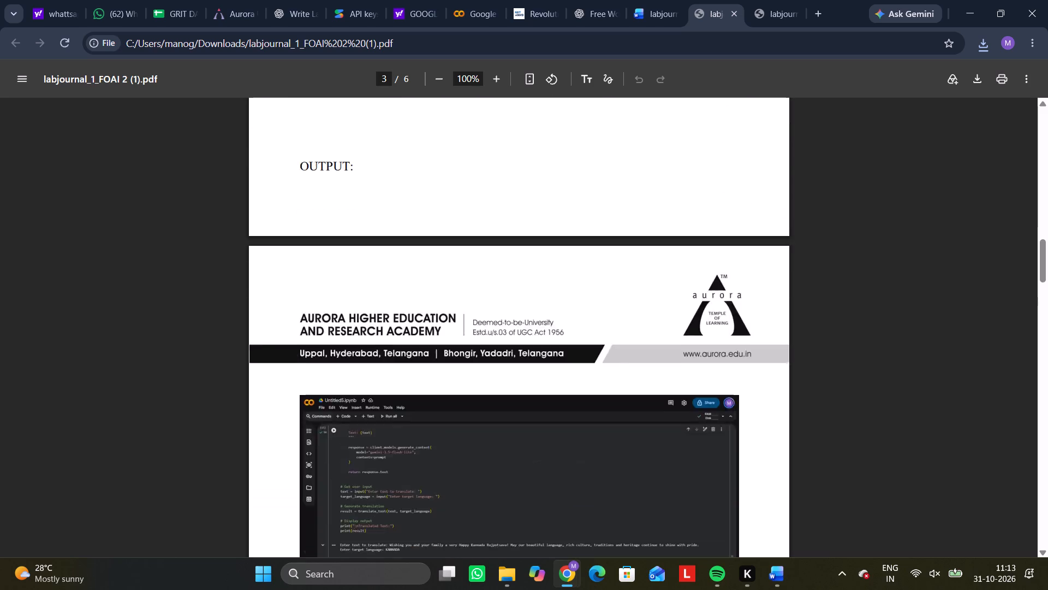
{"action": "scroll", "coordinate": [450, 334], "scroll_direction": "up", "scroll_amount": 2}
{"action": "left_click", "coordinate": [986, 47]}
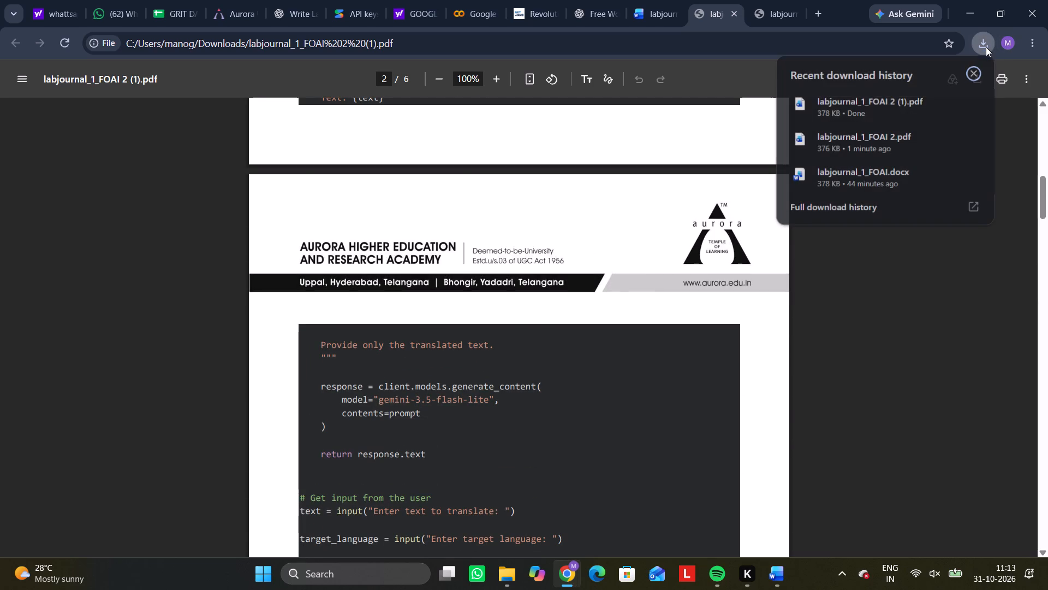
{"action": "double_click", "coordinate": [859, 108]}
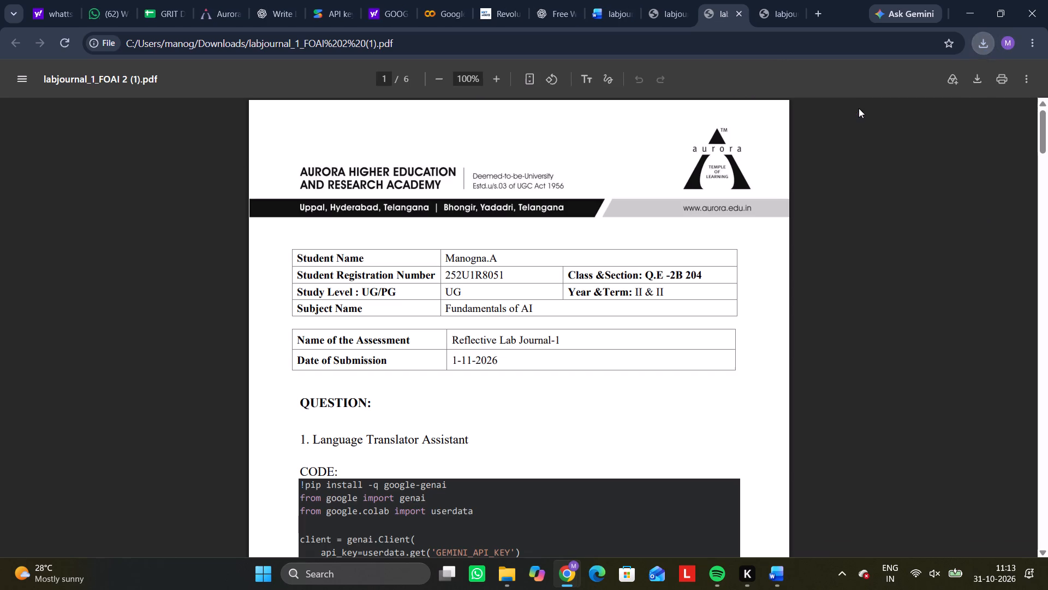
{"action": "scroll", "coordinate": [565, 358], "scroll_direction": "down", "scroll_amount": 6}
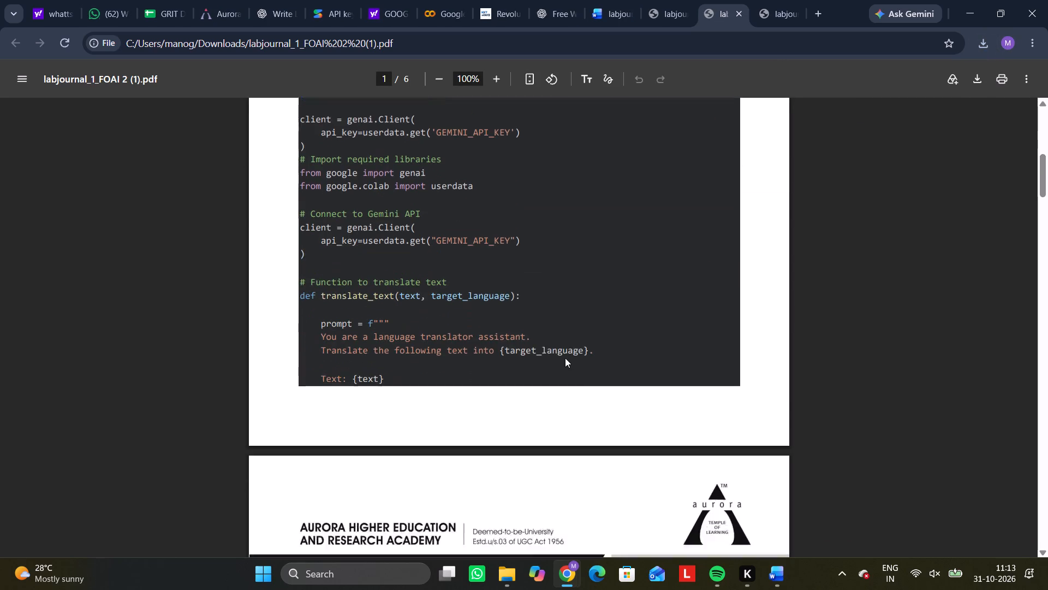
{"action": "scroll", "coordinate": [565, 358], "scroll_direction": "down", "scroll_amount": 11}
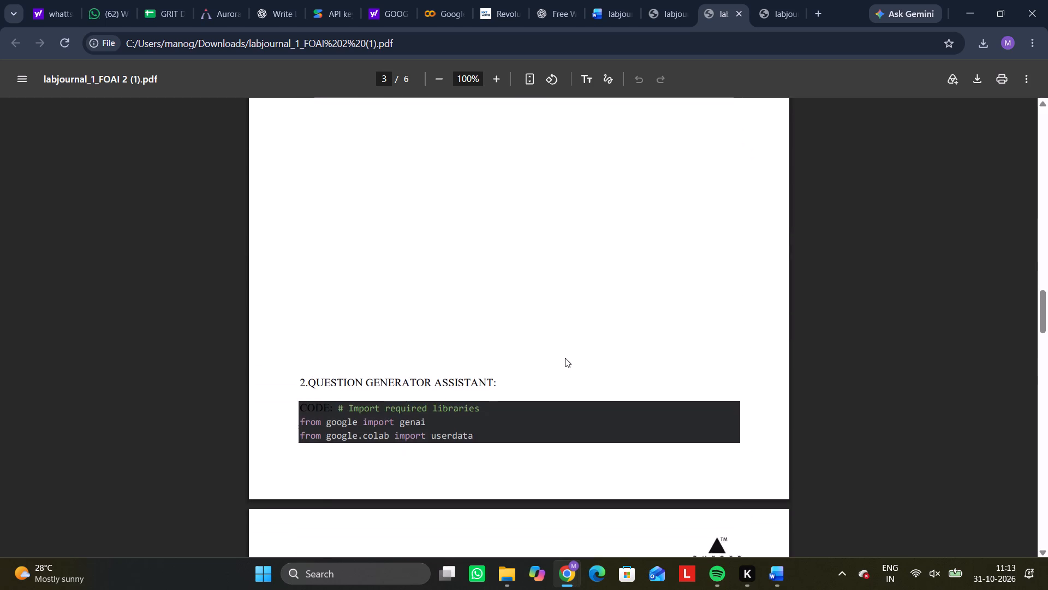
{"action": "scroll", "coordinate": [565, 358], "scroll_direction": "down", "scroll_amount": 10}
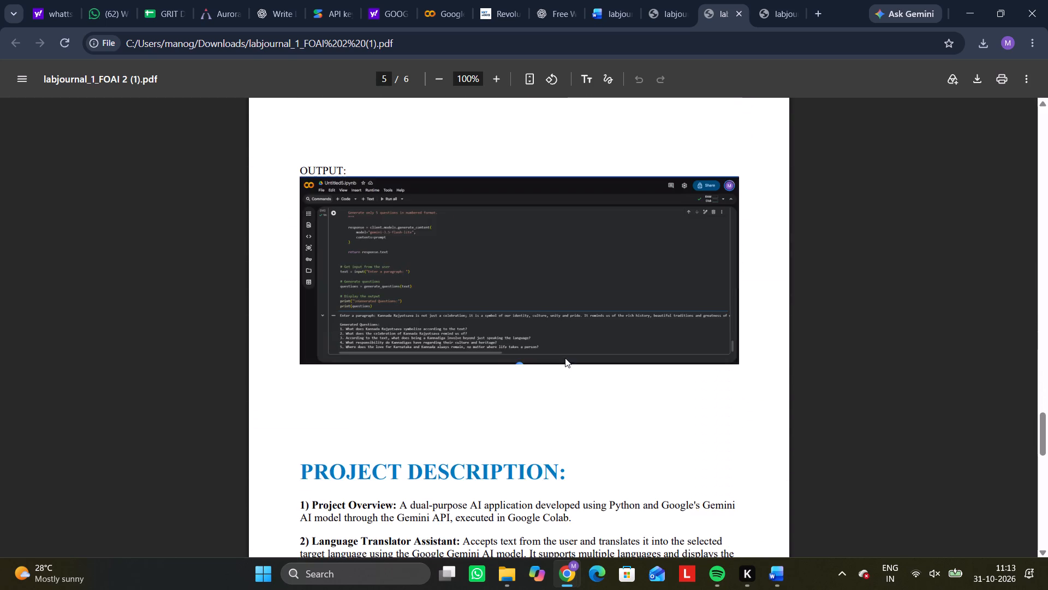
{"action": "scroll", "coordinate": [565, 358], "scroll_direction": "down", "scroll_amount": 11}
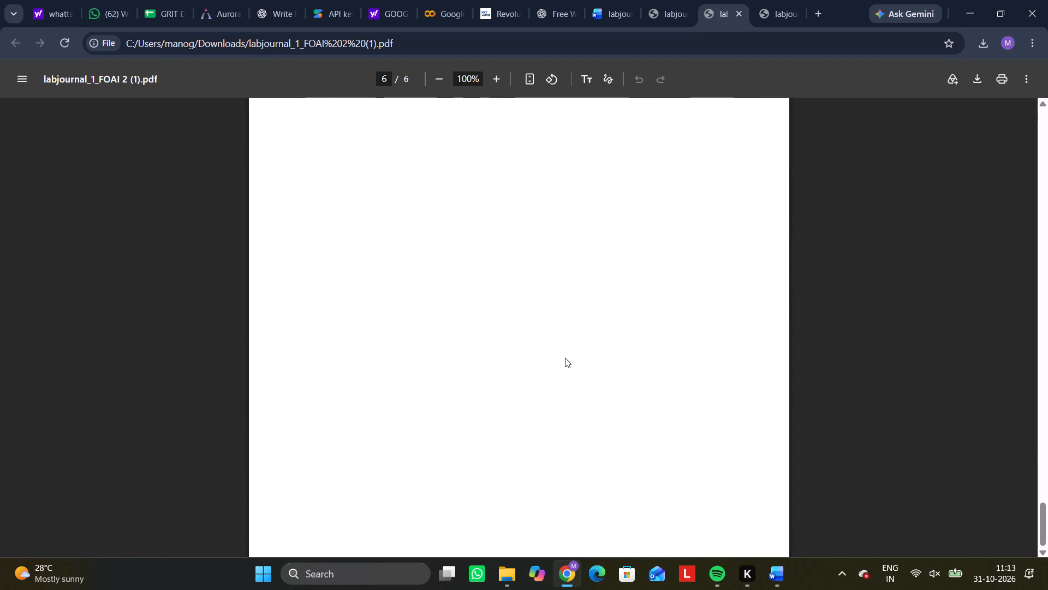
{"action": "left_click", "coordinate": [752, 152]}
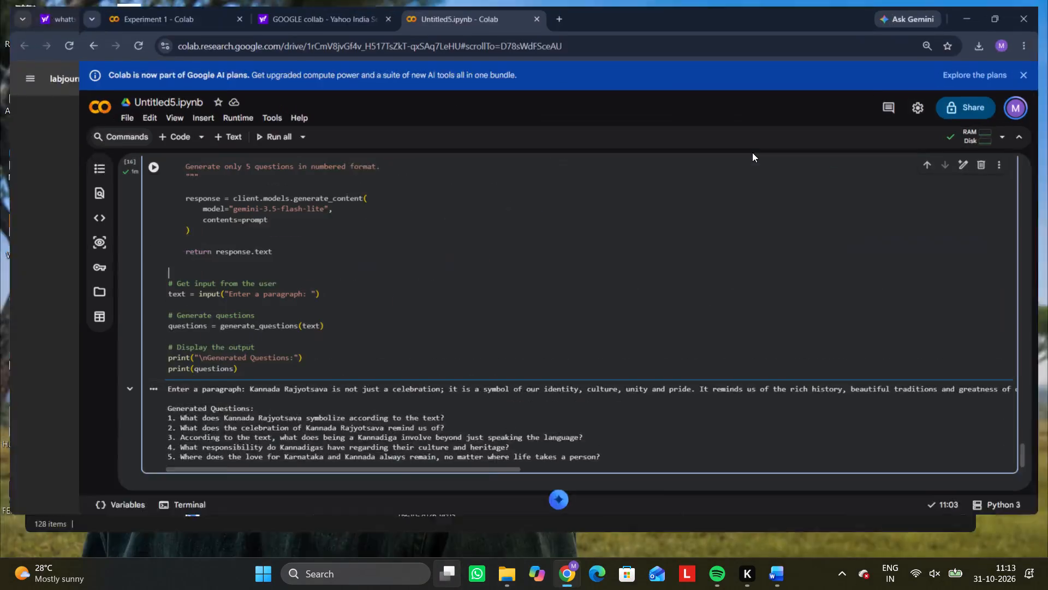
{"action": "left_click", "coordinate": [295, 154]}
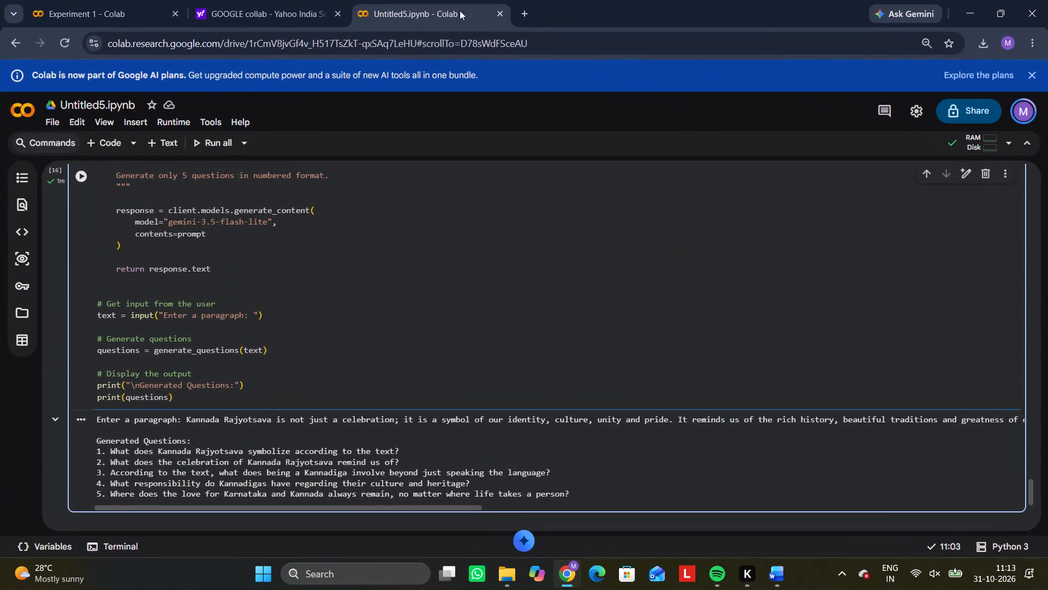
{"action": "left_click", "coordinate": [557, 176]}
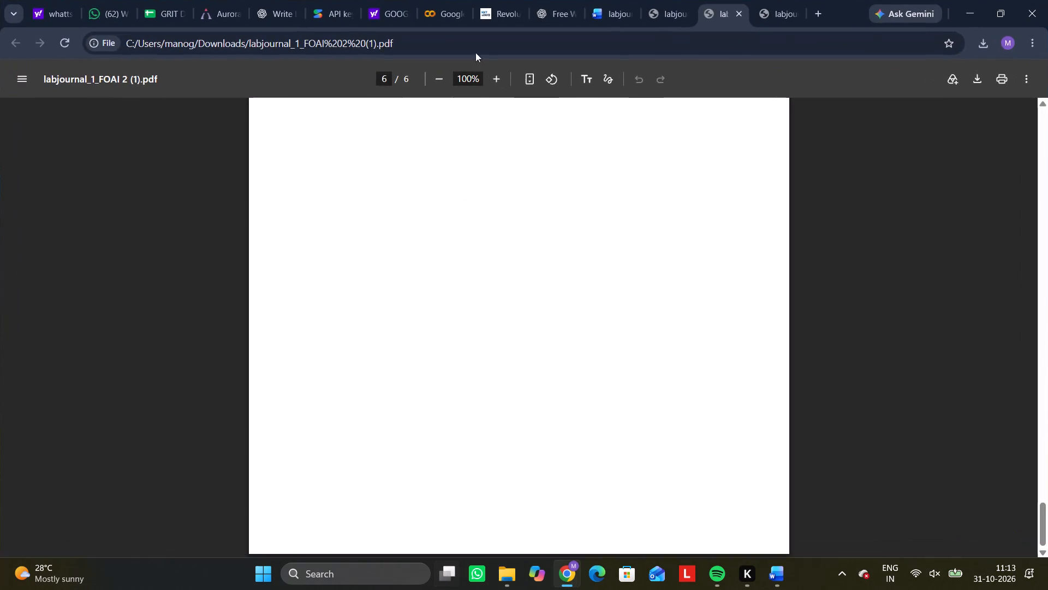
In the labjournal_1_FOAI 2 document, pull the translator's "OUTPUT:" label back to page 2, leaving one blank line below the code.
{"action": "left_click", "coordinate": [607, 8]}
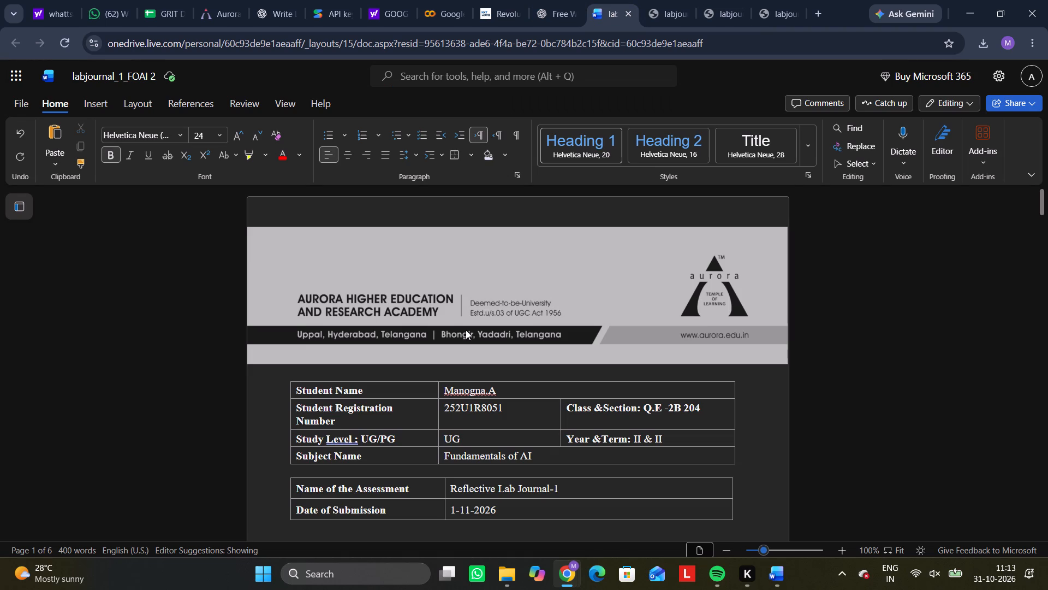
{"action": "scroll", "coordinate": [466, 330], "scroll_direction": "down", "scroll_amount": 8}
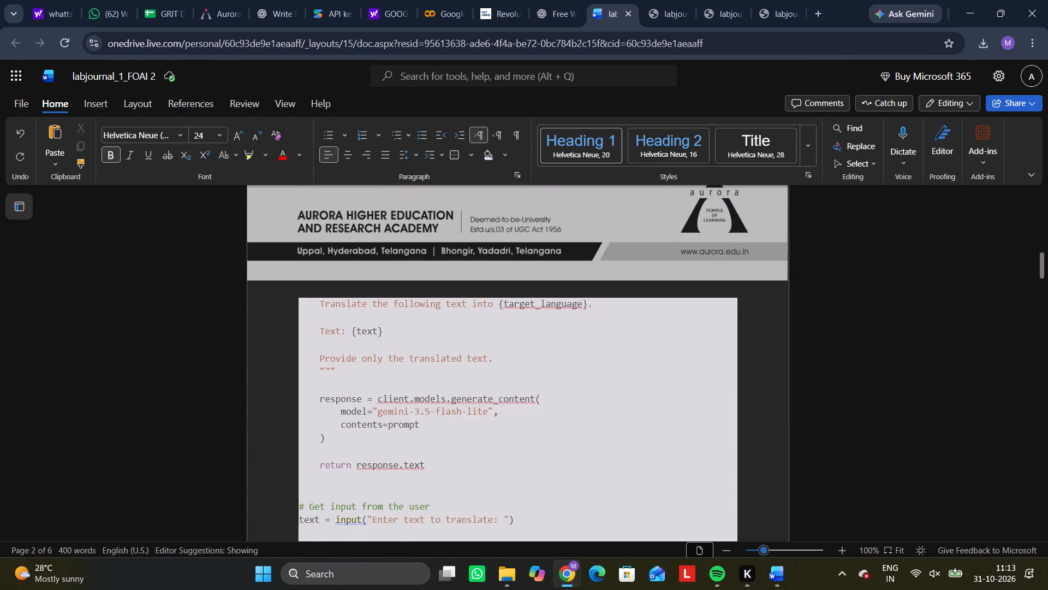
{"action": "scroll", "coordinate": [466, 330], "scroll_direction": "down", "scroll_amount": 4}
{"action": "scroll", "coordinate": [345, 479], "scroll_direction": "down", "scroll_amount": 3}
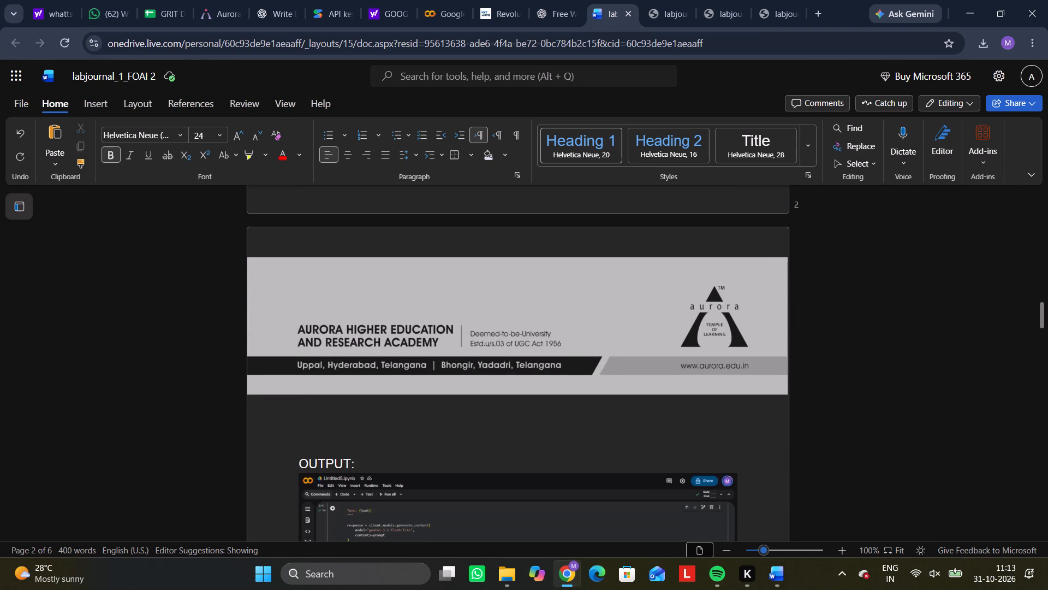
{"action": "left_click", "coordinate": [301, 459]}
{"action": "key", "text": "BackSpace"}
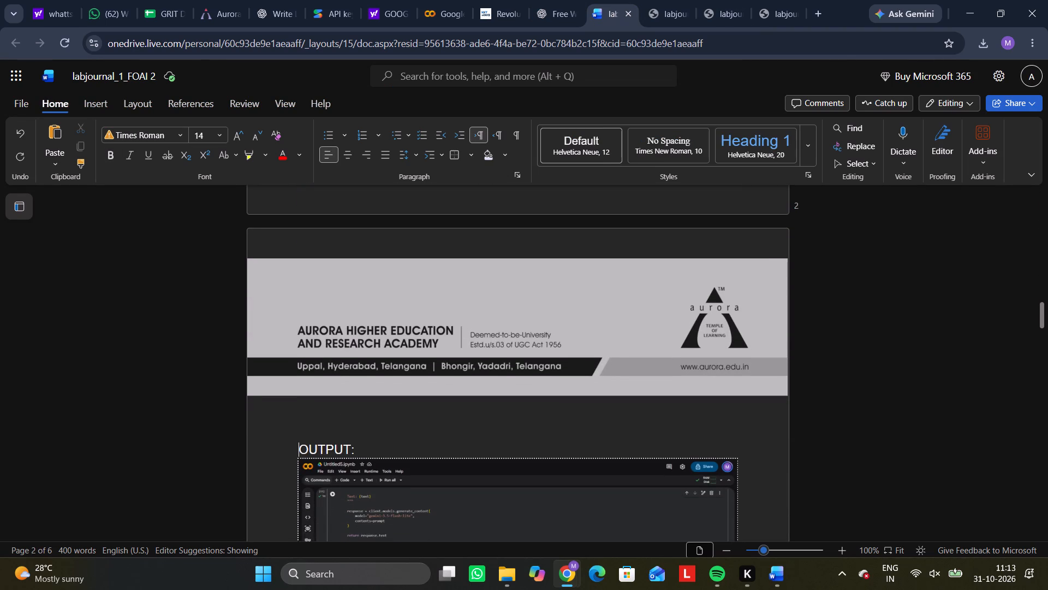
{"action": "key", "text": "BackSpace"}
{"action": "key", "text": "BackSpace"}
{"action": "key", "text": "BackSpace"}
{"action": "key", "text": "BackSpace"}
{"action": "key", "text": "BackSpace"}
{"action": "key", "text": "BackSpace"}
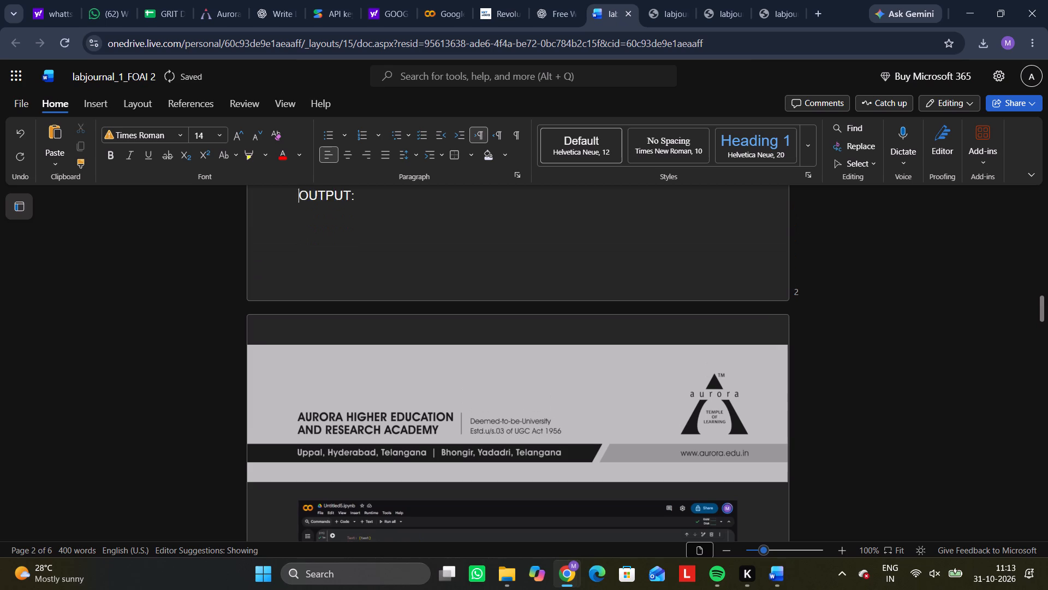
{"action": "key", "text": "BackSpace"}
{"action": "key", "text": "BackSpace"}
{"action": "key", "text": "BackSpace"}
{"action": "key", "text": "BackSpace"}
{"action": "key", "text": "BackSpace"}
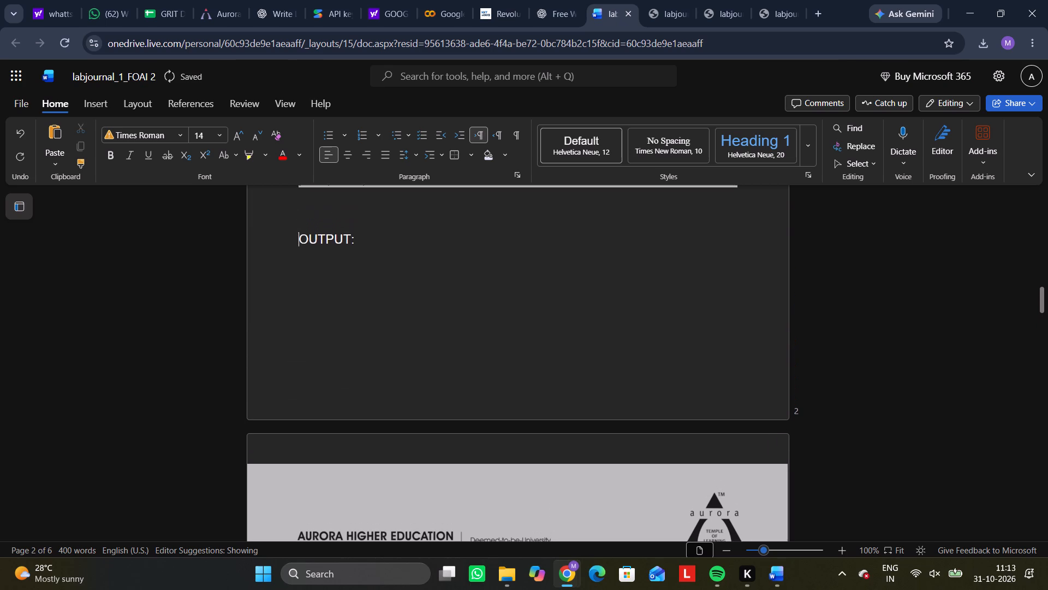
{"action": "key", "text": "BackSpace"}
{"action": "key", "text": "BackSpace"}
{"action": "key", "text": "BackSpace"}
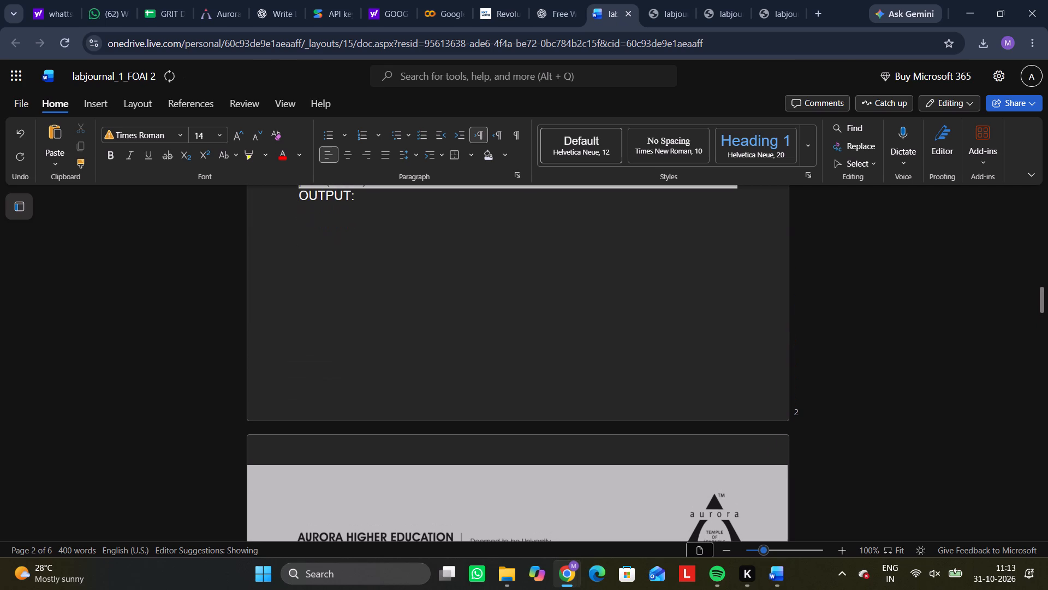
{"action": "key", "text": "Return"}
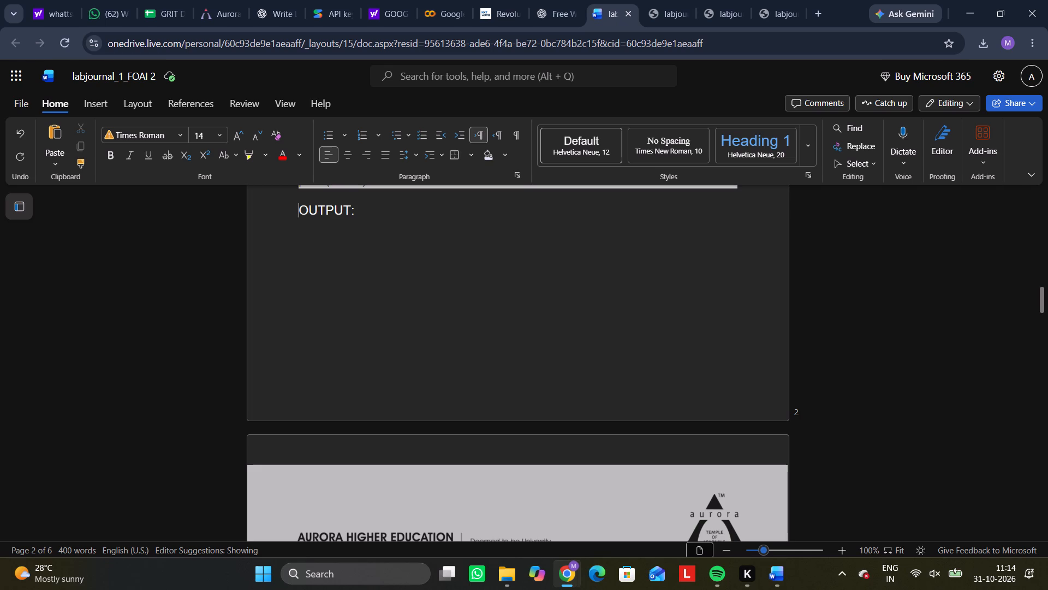
Delete the blank lines above "2.QUESTION GENERATOR ASSISTANT:" until the heading sits just below the translator output screenshot on page 3.
{"action": "scroll", "coordinate": [427, 416], "scroll_direction": "down", "scroll_amount": 5}
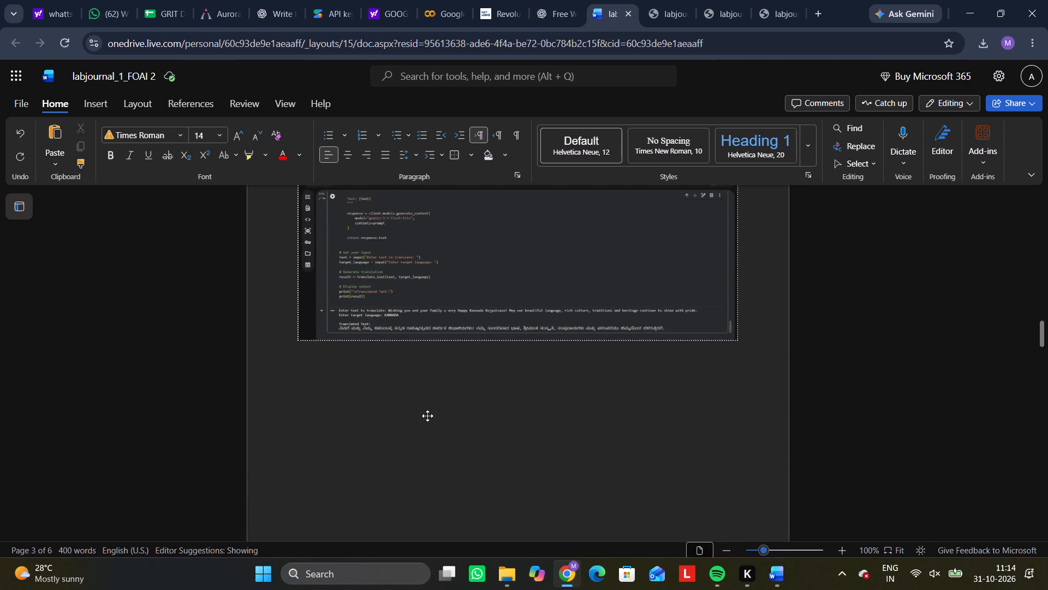
{"action": "scroll", "coordinate": [427, 416], "scroll_direction": "down", "scroll_amount": 3}
{"action": "scroll", "coordinate": [427, 416], "scroll_direction": "up", "scroll_amount": 3}
{"action": "left_click", "coordinate": [319, 421]}
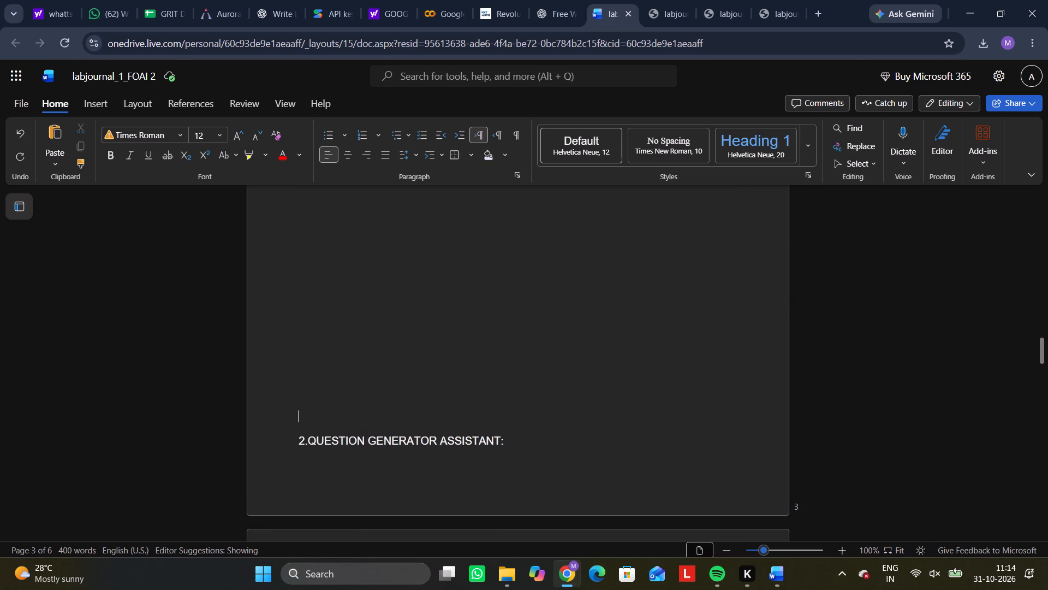
{"action": "key", "text": "BackSpace"}
{"action": "key", "text": "BackSpace"}
{"action": "key", "text": "BackSpace"}
{"action": "key", "text": "BackSpace"}
{"action": "key", "text": "BackSpace"}
{"action": "key", "text": "BackSpace"}
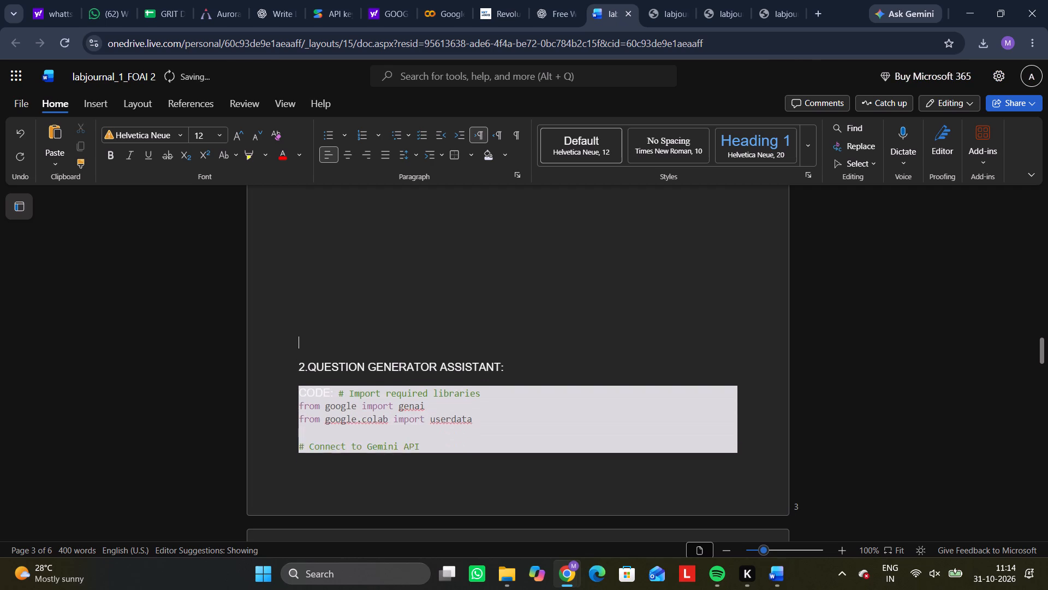
{"action": "key", "text": "BackSpace"}
{"action": "key", "text": "BackSpace"}
{"action": "key", "text": "BackSpace"}
{"action": "key", "text": "BackSpace"}
{"action": "key", "text": "BackSpace"}
{"action": "key", "text": "BackSpace"}
{"action": "scroll", "coordinate": [319, 421], "scroll_direction": "up", "scroll_amount": 1}
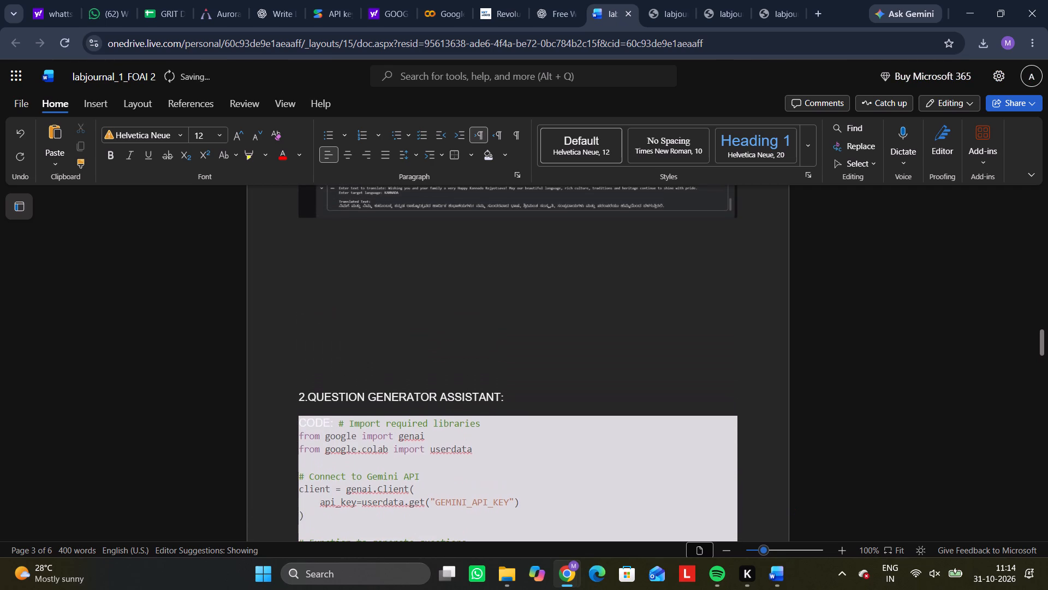
{"action": "key", "text": "BackSpace"}
{"action": "key", "text": "BackSpace"}
{"action": "key", "text": "BackSpace"}
{"action": "key", "text": "BackSpace"}
{"action": "key", "text": "BackSpace"}
{"action": "key", "text": "BackSpace"}
{"action": "key", "text": "BackSpace"}
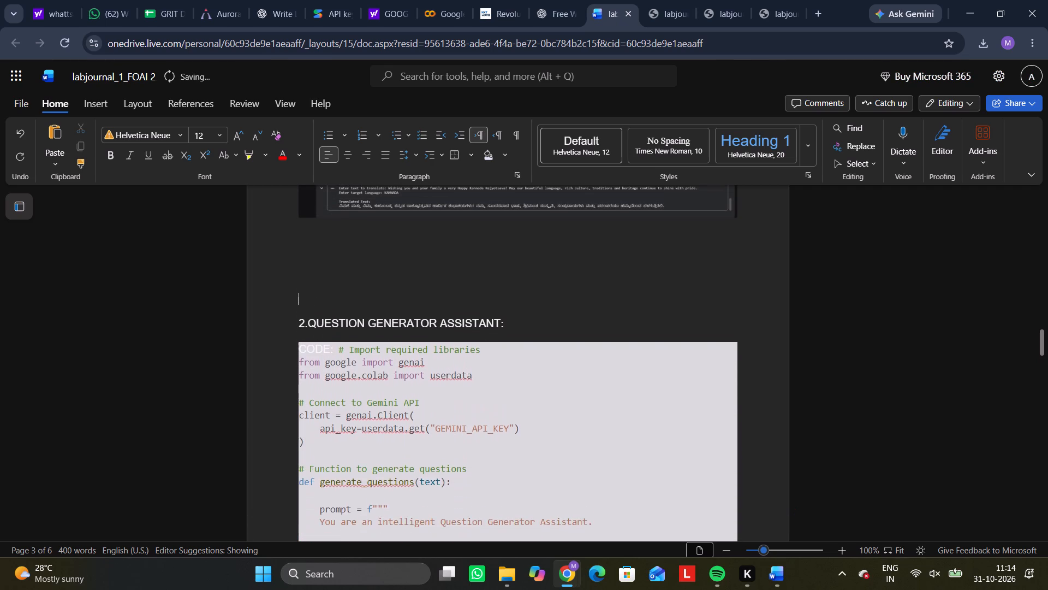
{"action": "key", "text": "BackSpace"}
{"action": "key", "text": "BackSpace"}
{"action": "key", "text": "BackSpace"}
{"action": "key", "text": "BackSpace"}
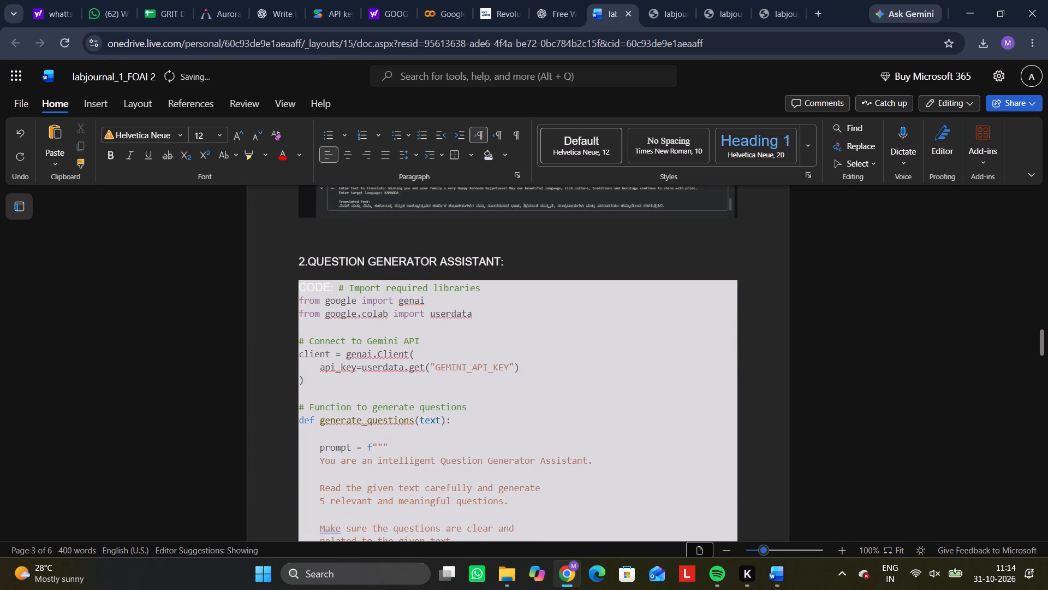
Bring the question generator's output label directly above its screenshot on page 5, reading "OUTPUT" without the colon.
{"action": "scroll", "coordinate": [319, 421], "scroll_direction": "down", "scroll_amount": 7}
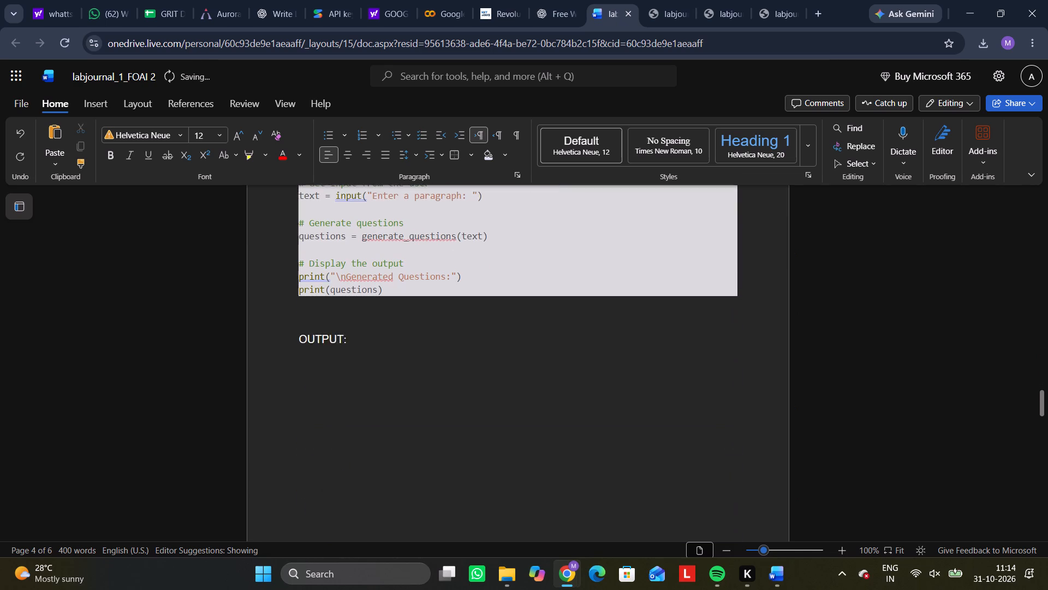
{"action": "scroll", "coordinate": [319, 421], "scroll_direction": "down", "scroll_amount": 5}
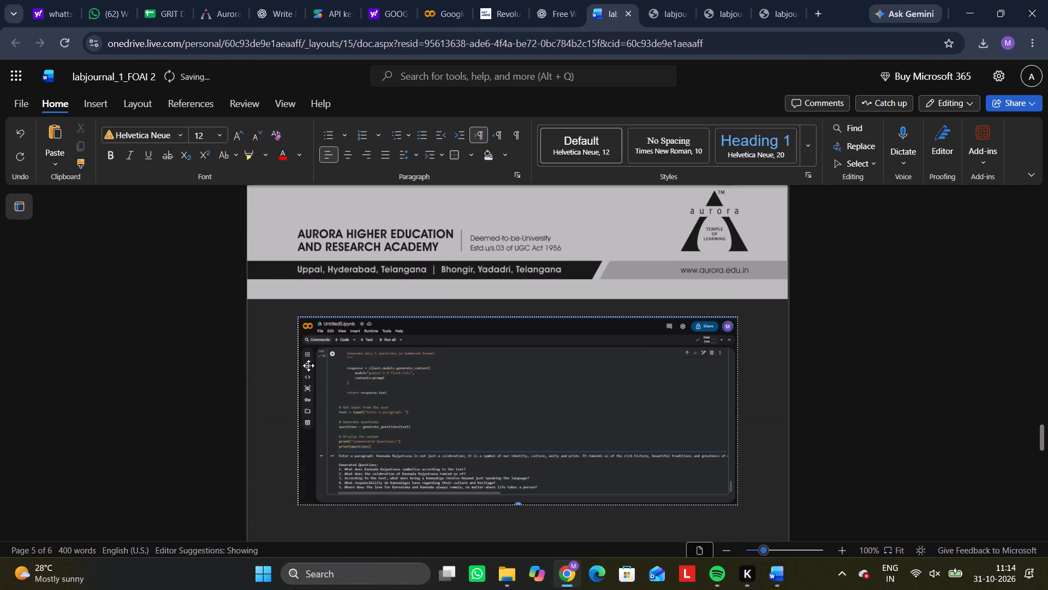
{"action": "left_click", "coordinate": [291, 317]}
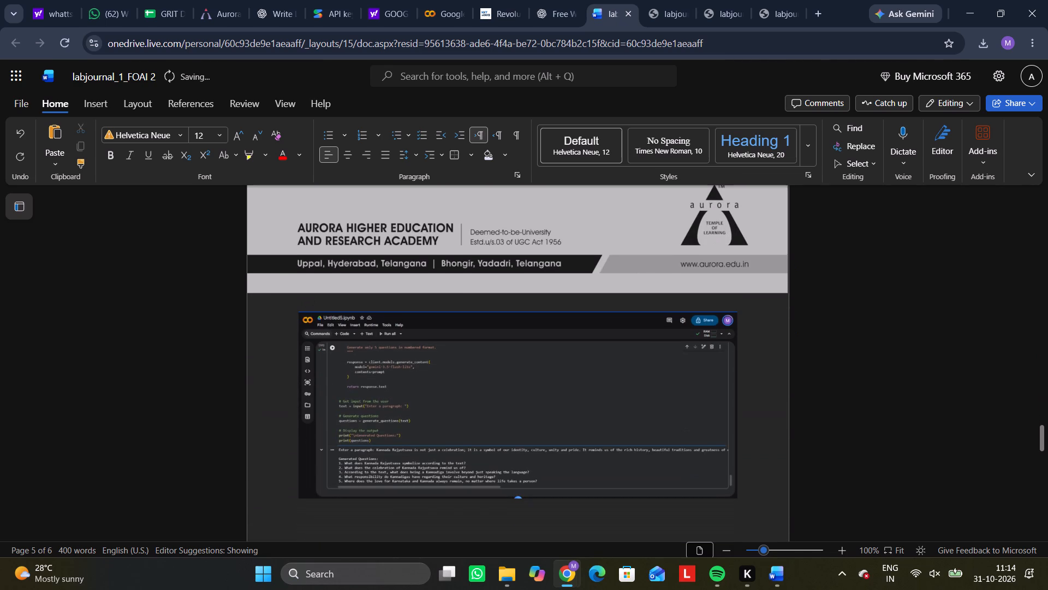
{"action": "key", "text": "BackSpace"}
{"action": "key", "text": "BackSpace"}
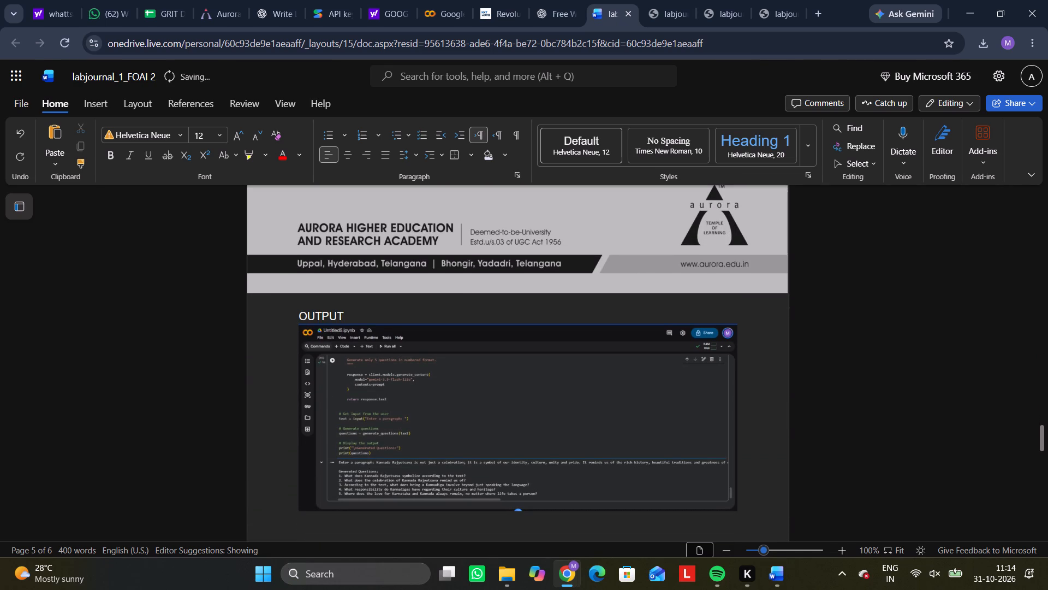
{"action": "key", "text": "BackSpace"}
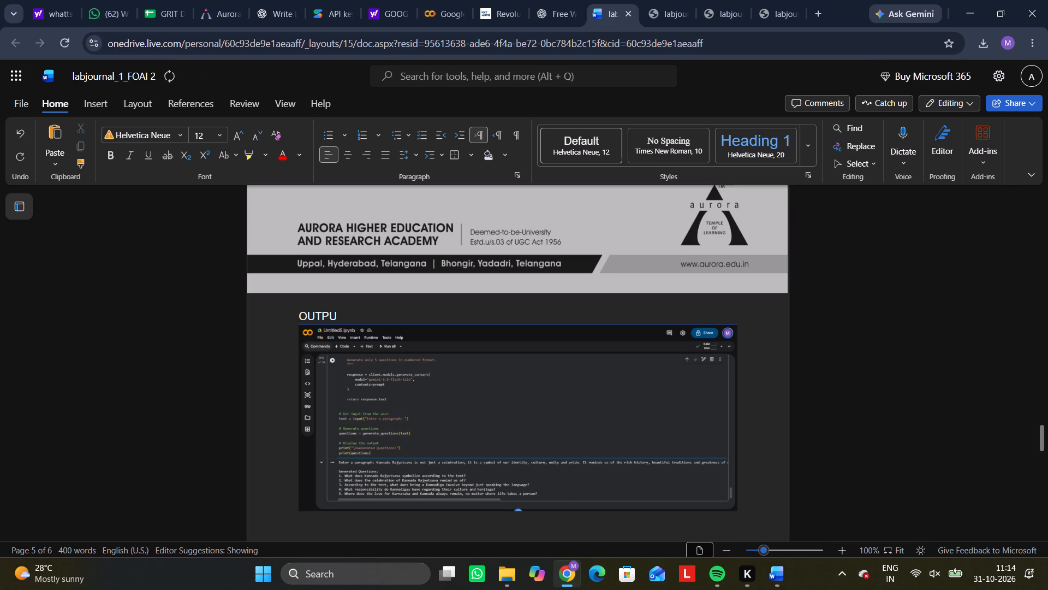
{"action": "key", "text": "t"}
Place the insertion point before the "OUTPUT" label above the question generator screenshot on page 5.
{"action": "scroll", "coordinate": [291, 317], "scroll_direction": "up", "scroll_amount": 4}
{"action": "scroll", "coordinate": [291, 317], "scroll_direction": "down", "scroll_amount": 1}
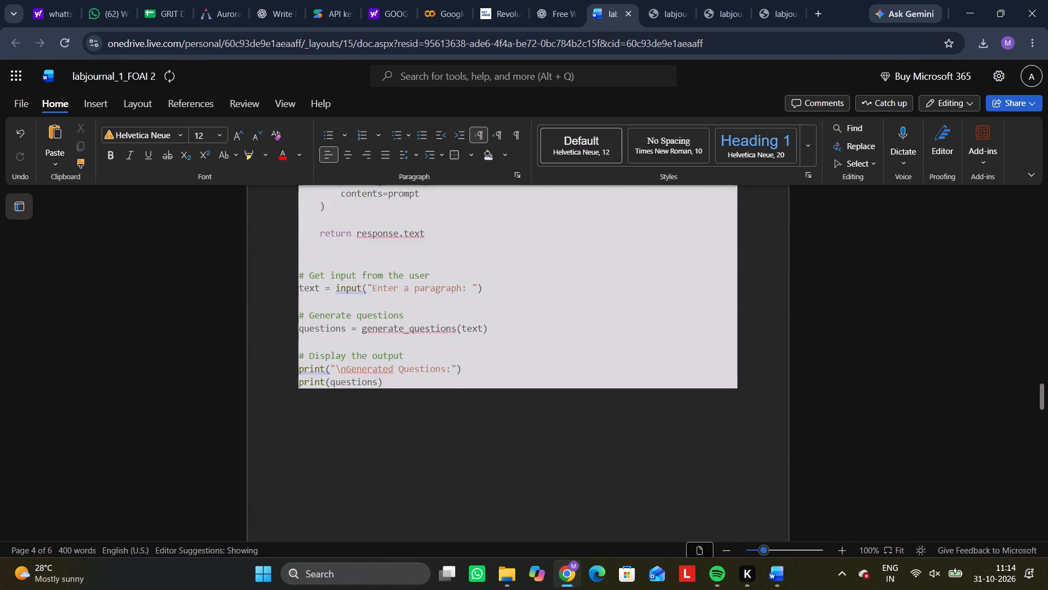
{"action": "scroll", "coordinate": [291, 317], "scroll_direction": "down", "scroll_amount": 1}
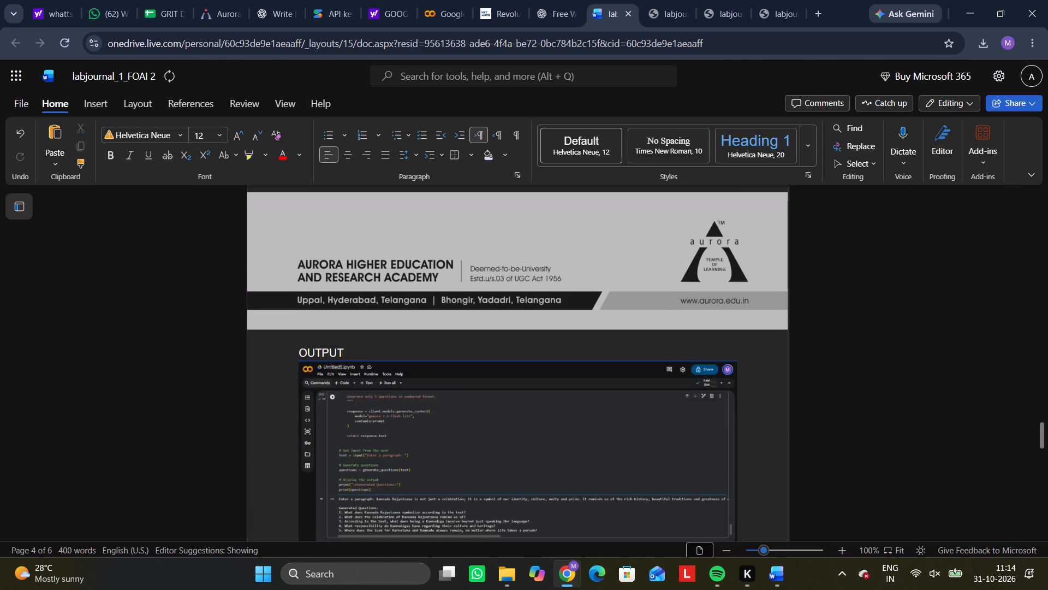
{"action": "left_click", "coordinate": [299, 351]}
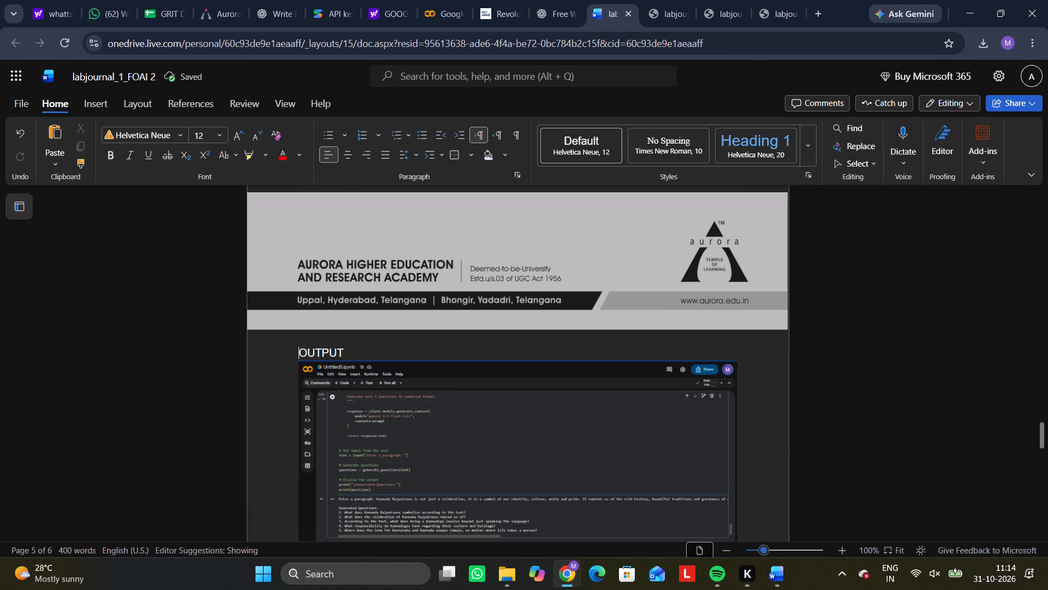
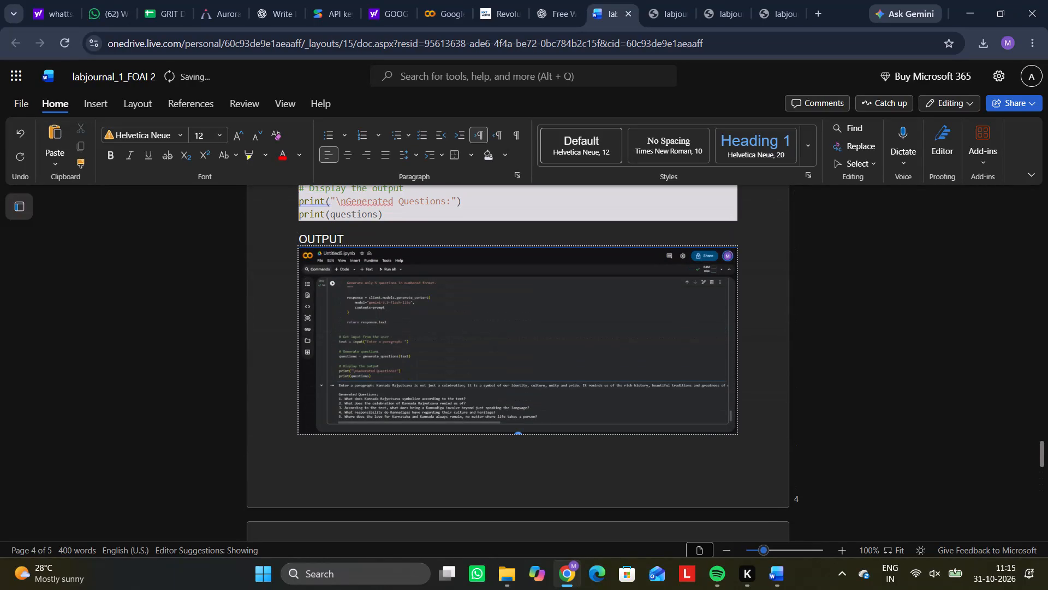
Delete the blank lines above the "PROJECT DESCRIPTION:" heading so it sits just below the page 5 letterhead.
{"action": "scroll", "coordinate": [299, 351], "scroll_direction": "down", "scroll_amount": 4}
{"action": "left_click", "coordinate": [314, 357]}
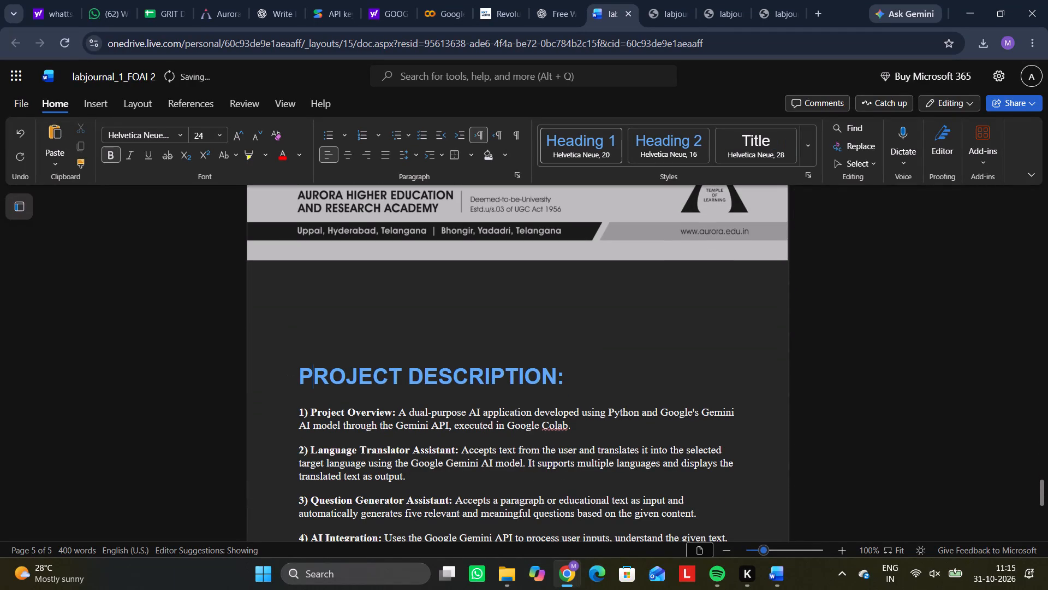
{"action": "key", "text": "Left"}
{"action": "key", "text": "BackSpace"}
{"action": "key", "text": "BackSpace"}
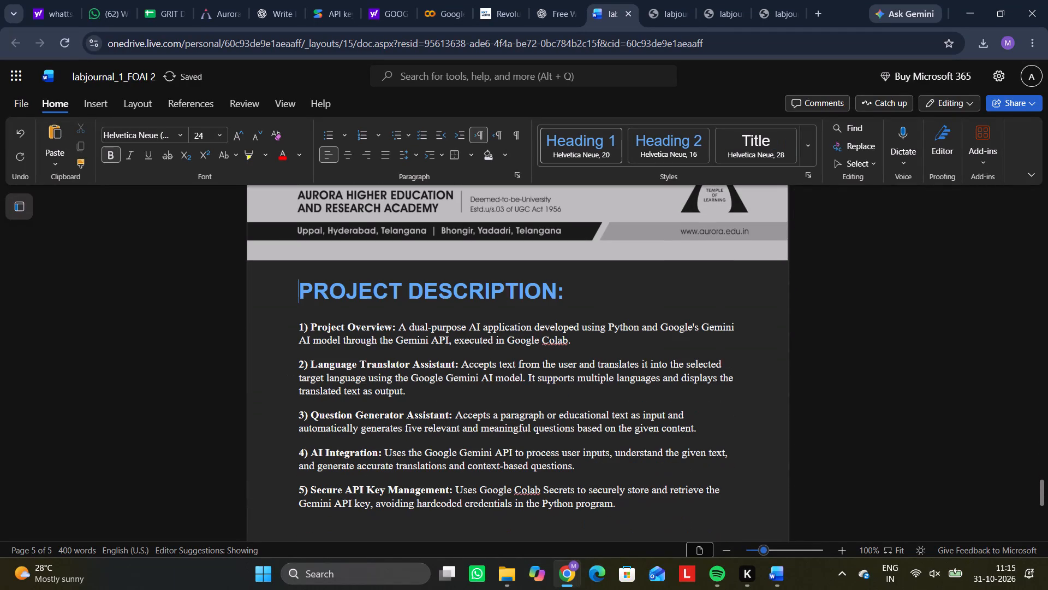
Review the journal from the first page to the last, checking page layout, output labels and spacing.
{"action": "scroll", "coordinate": [314, 357], "scroll_direction": "up", "scroll_amount": 7}
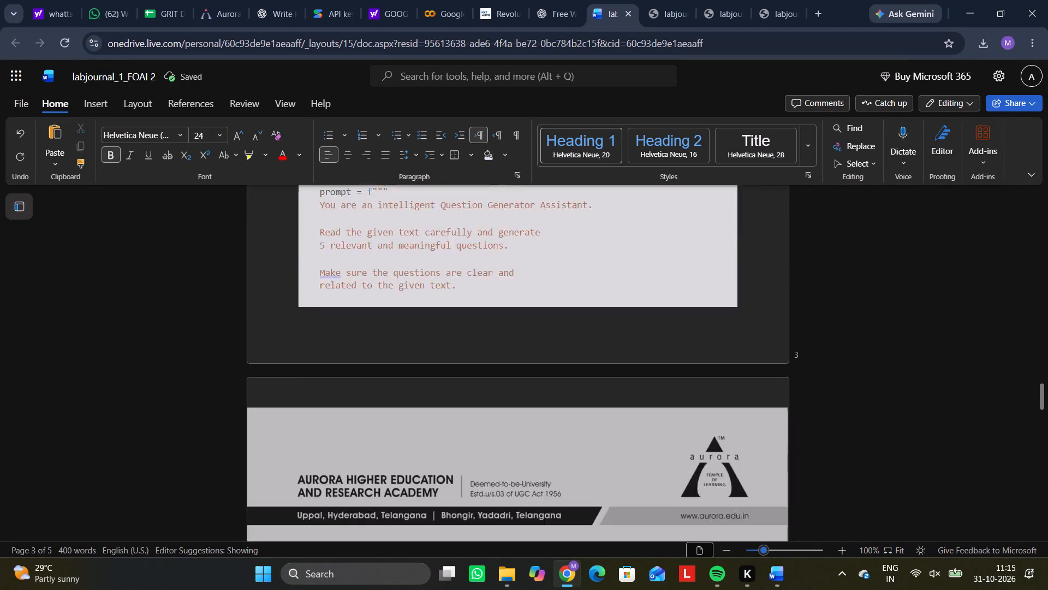
{"action": "scroll", "coordinate": [314, 357], "scroll_direction": "up", "scroll_amount": 8}
{"action": "scroll", "coordinate": [314, 357], "scroll_direction": "down", "scroll_amount": 3}
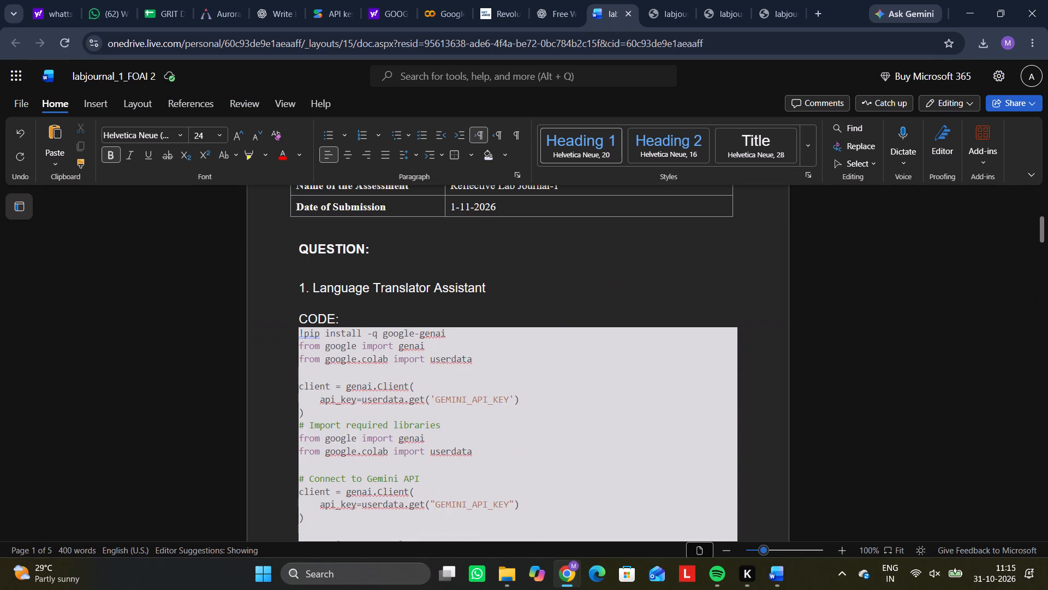
{"action": "scroll", "coordinate": [314, 357], "scroll_direction": "down", "scroll_amount": 8}
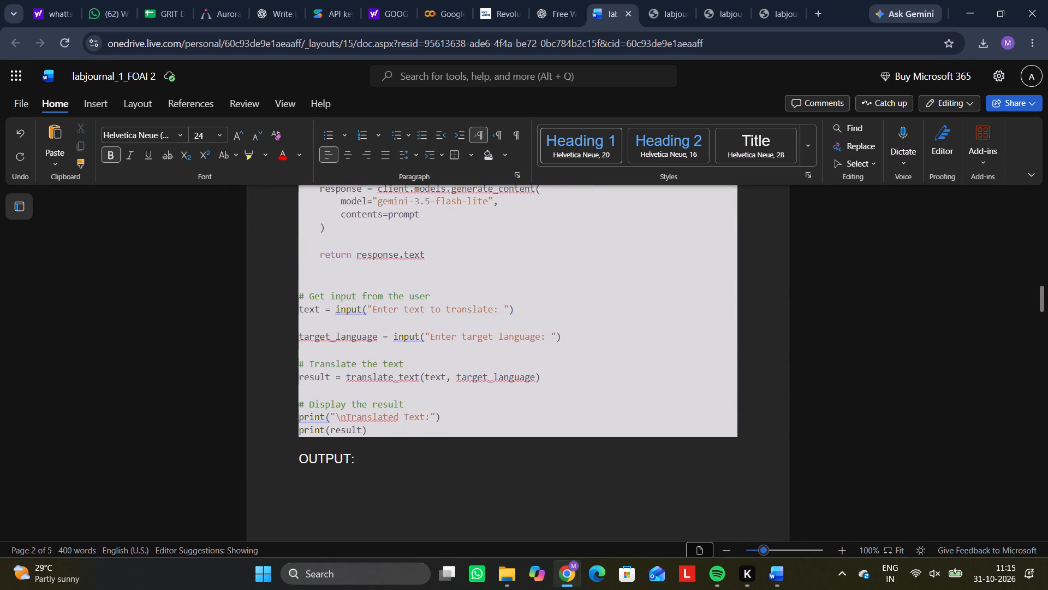
{"action": "scroll", "coordinate": [314, 357], "scroll_direction": "down", "scroll_amount": 8}
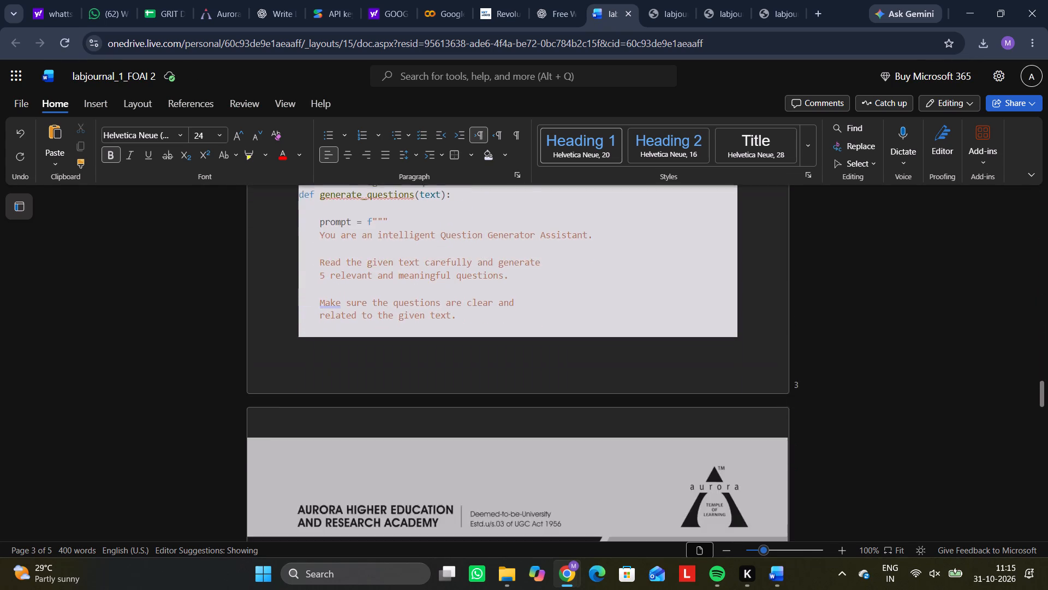
{"action": "scroll", "coordinate": [314, 357], "scroll_direction": "down", "scroll_amount": 6}
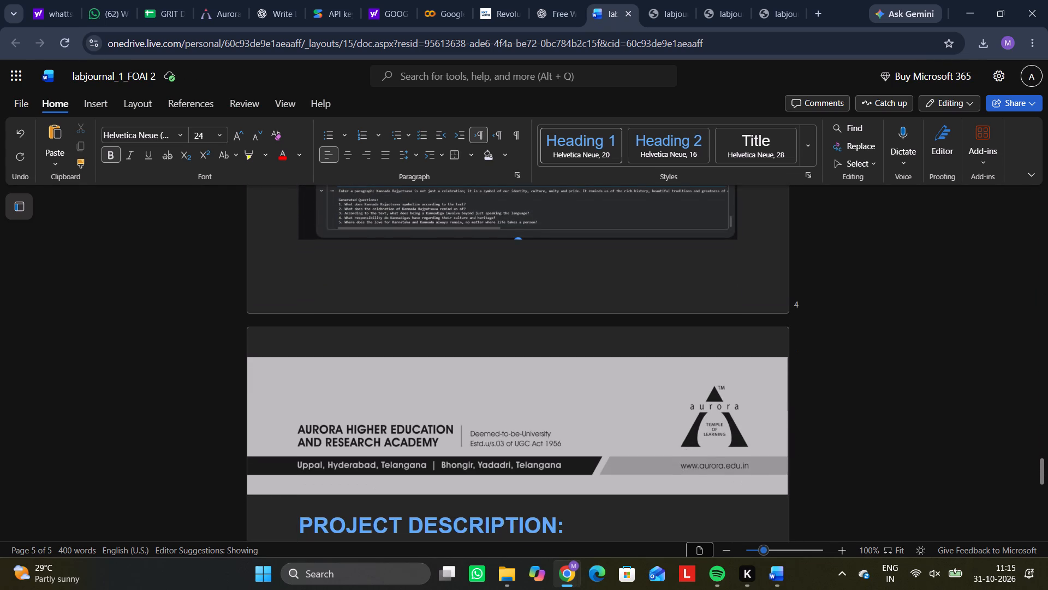
{"action": "scroll", "coordinate": [314, 357], "scroll_direction": "down", "scroll_amount": 2}
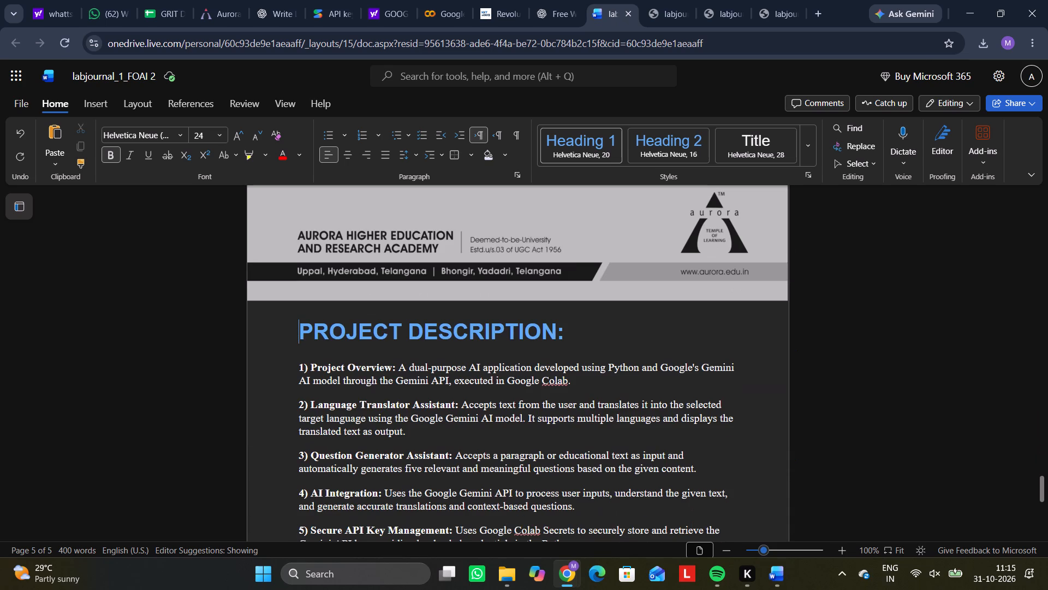
{"action": "scroll", "coordinate": [314, 357], "scroll_direction": "down", "scroll_amount": 4}
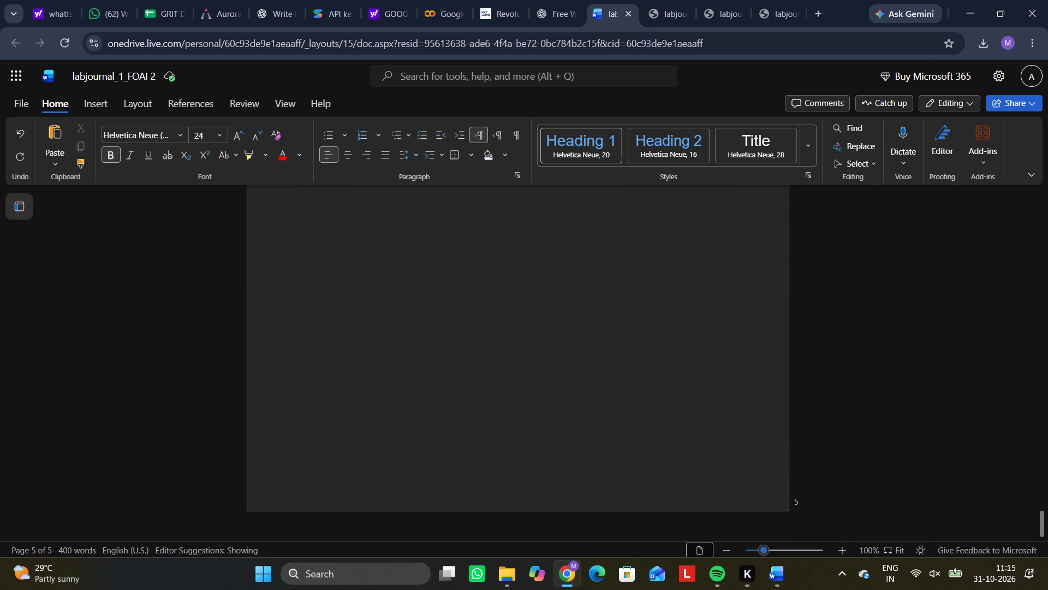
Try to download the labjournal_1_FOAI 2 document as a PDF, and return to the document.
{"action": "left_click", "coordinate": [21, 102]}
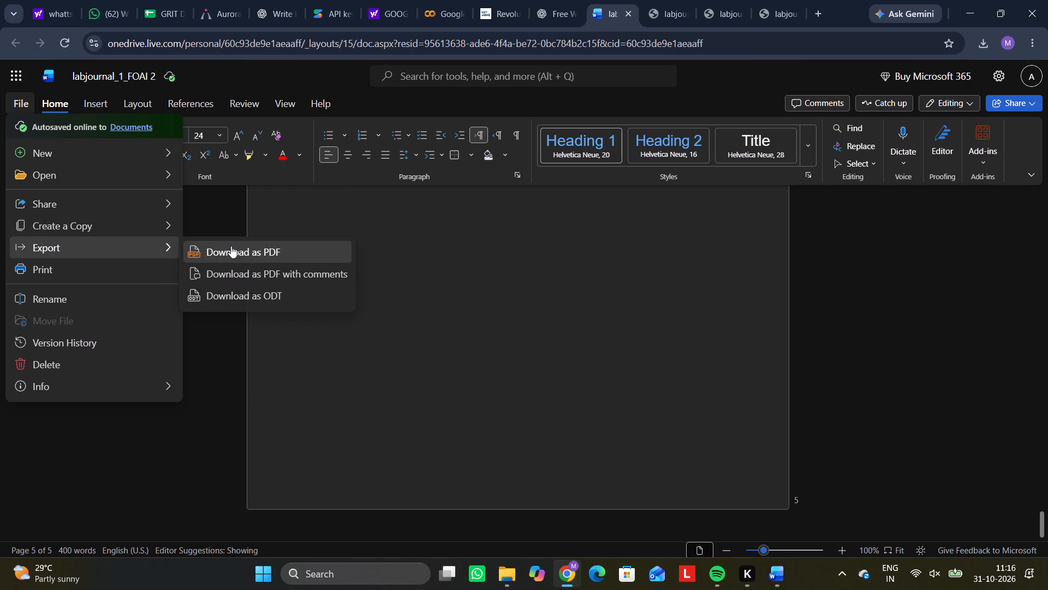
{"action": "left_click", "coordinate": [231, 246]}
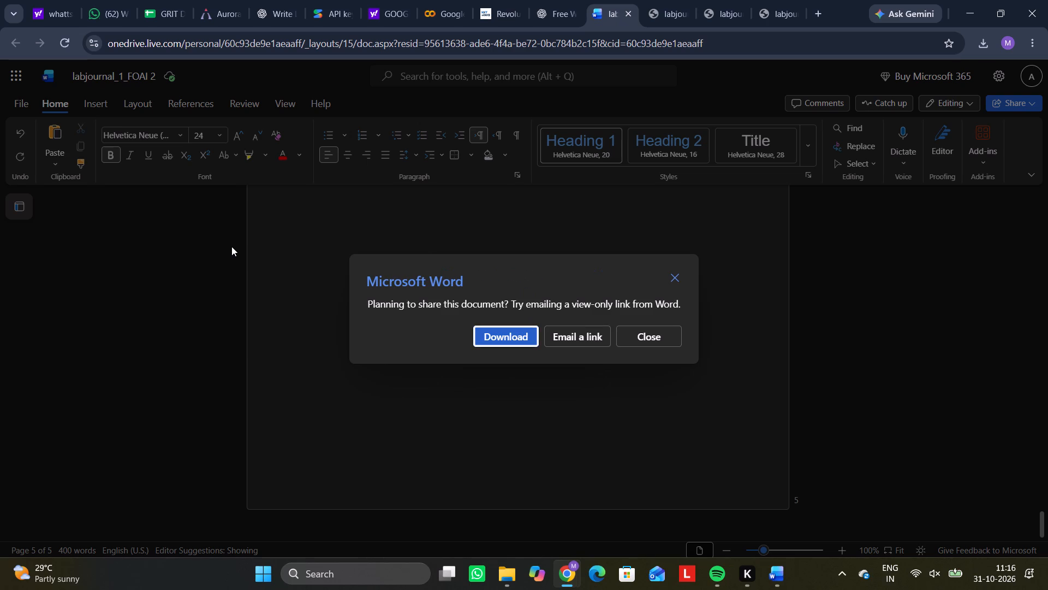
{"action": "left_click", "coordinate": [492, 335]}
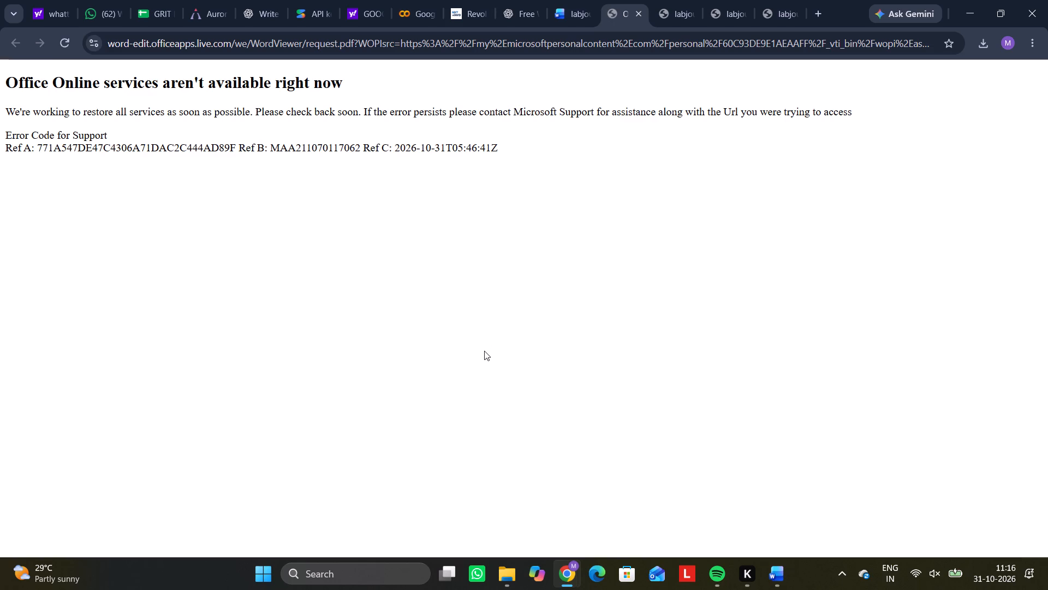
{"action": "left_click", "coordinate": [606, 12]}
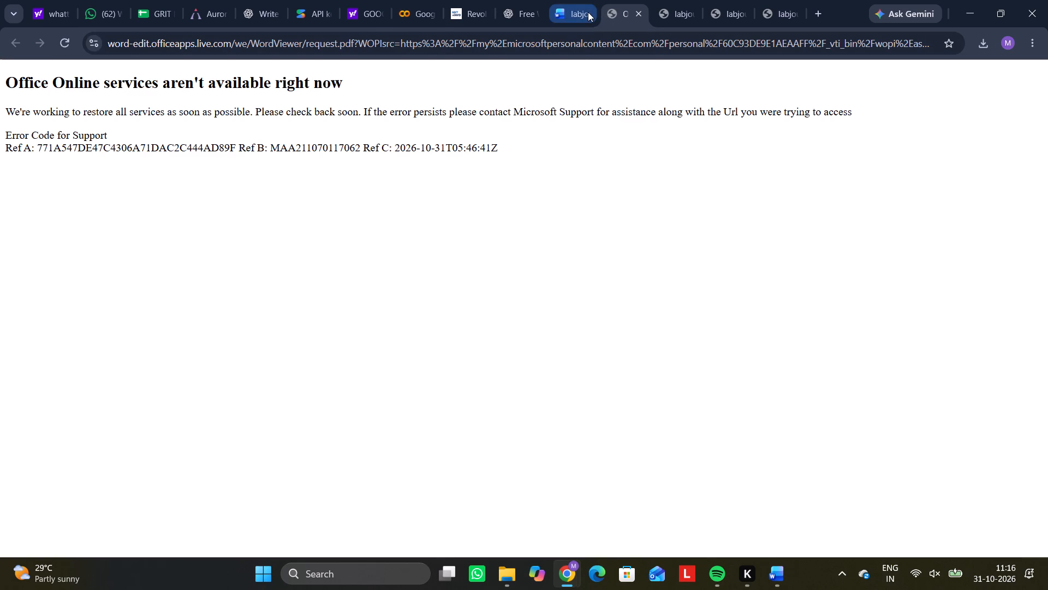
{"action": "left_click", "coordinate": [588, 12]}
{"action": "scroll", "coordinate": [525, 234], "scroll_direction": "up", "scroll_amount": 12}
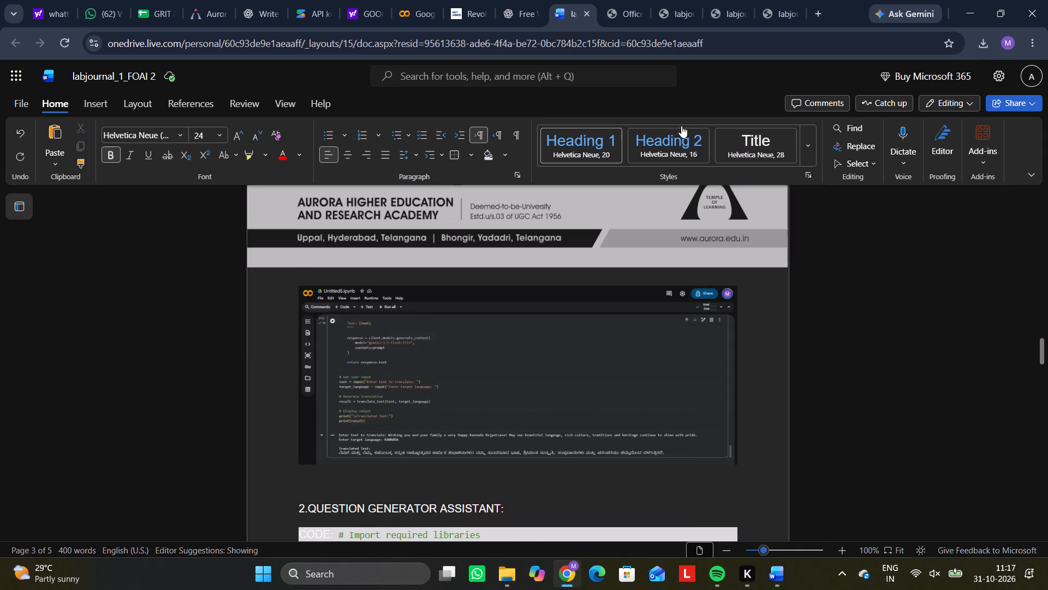
Open the downloaded labjournal_1_FOAI 2 (1).pdf and examine its spacing, output labels and screenshots across all pages.
{"action": "left_click", "coordinate": [982, 42]}
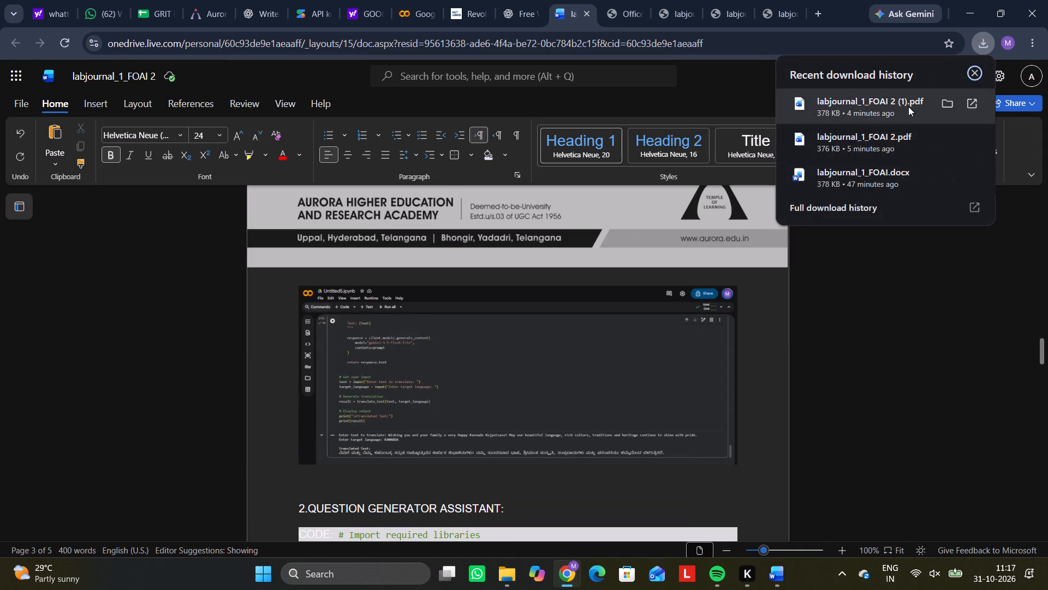
{"action": "double_click", "coordinate": [908, 107]}
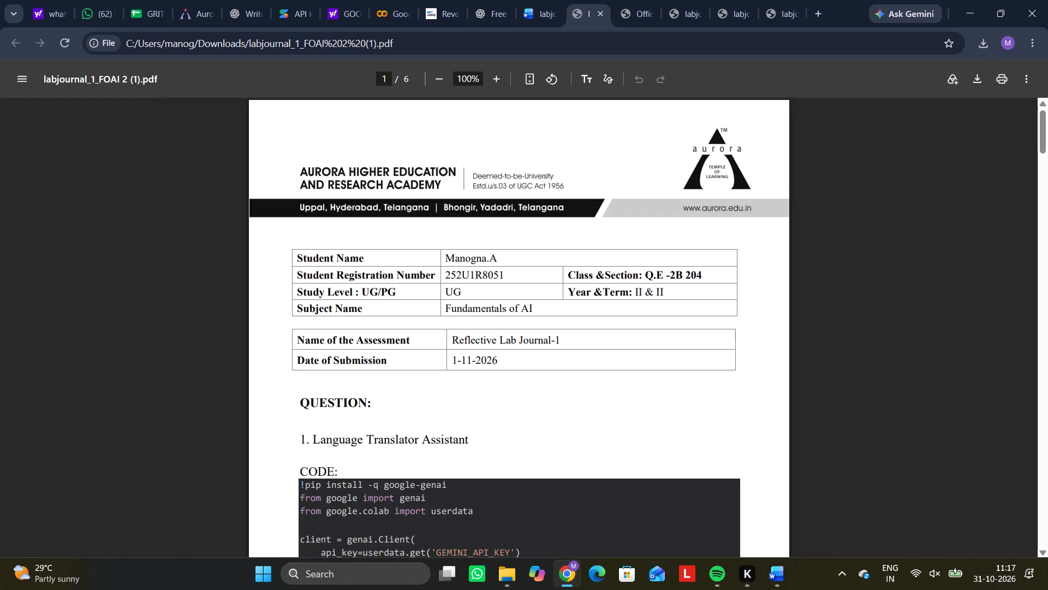
{"action": "scroll", "coordinate": [658, 294], "scroll_direction": "down", "scroll_amount": 6}
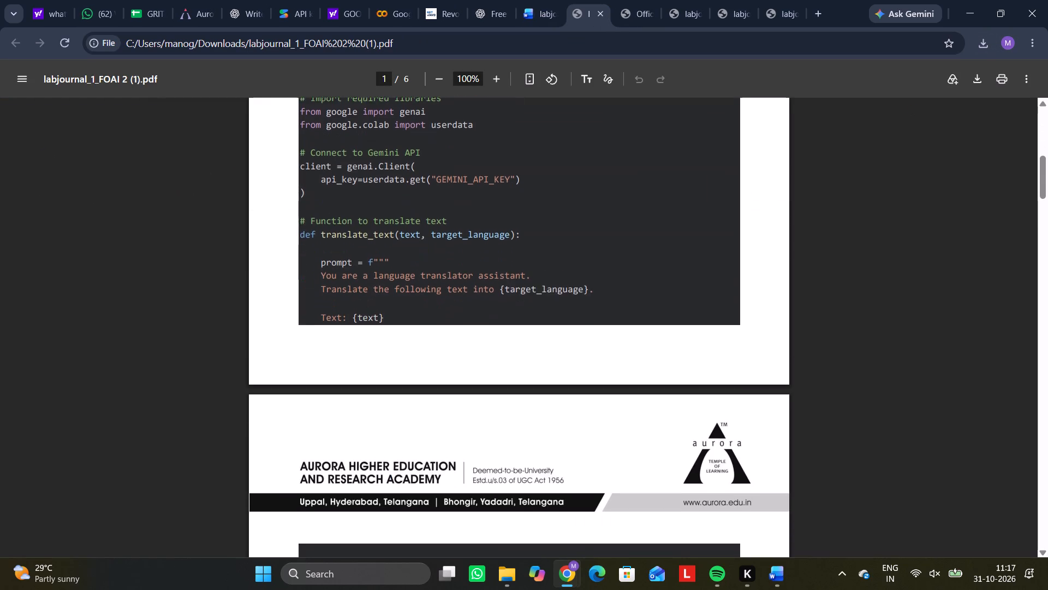
{"action": "scroll", "coordinate": [658, 294], "scroll_direction": "down", "scroll_amount": 9}
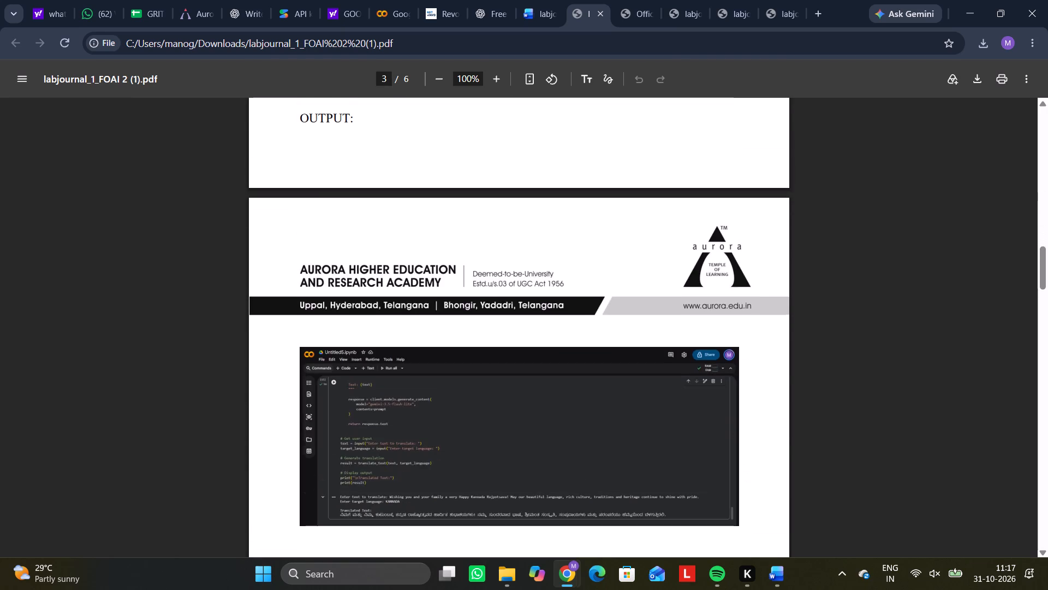
{"action": "scroll", "coordinate": [658, 294], "scroll_direction": "down", "scroll_amount": 8}
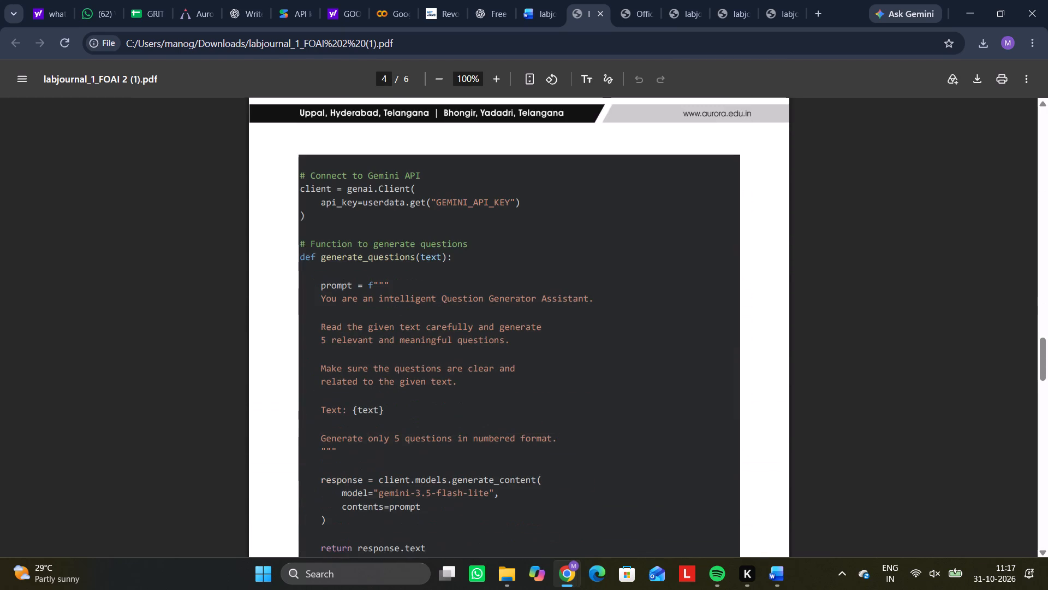
{"action": "scroll", "coordinate": [658, 294], "scroll_direction": "down", "scroll_amount": 6}
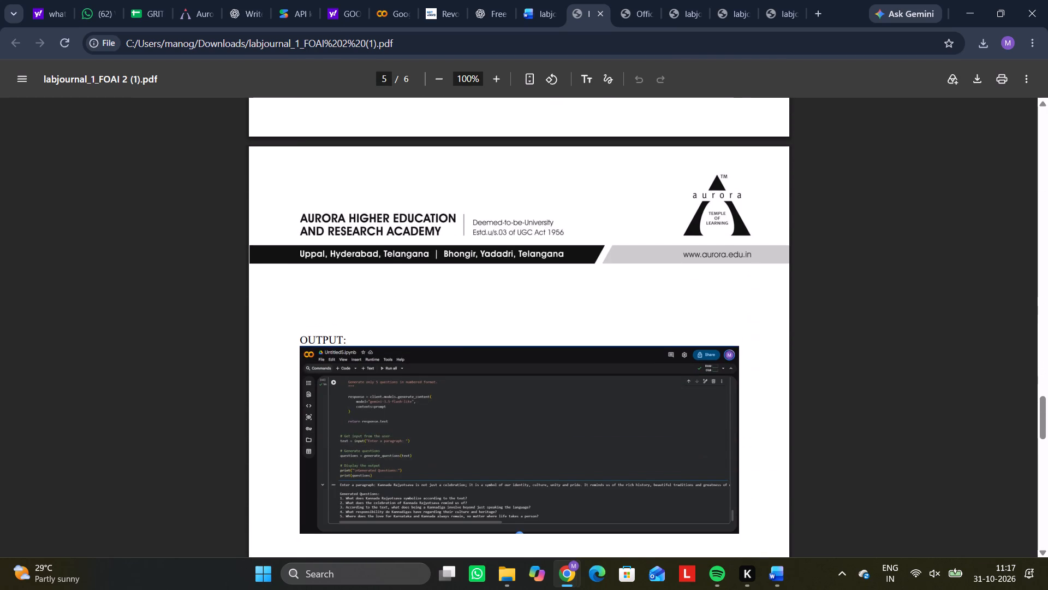
{"action": "scroll", "coordinate": [658, 294], "scroll_direction": "down", "scroll_amount": 9}
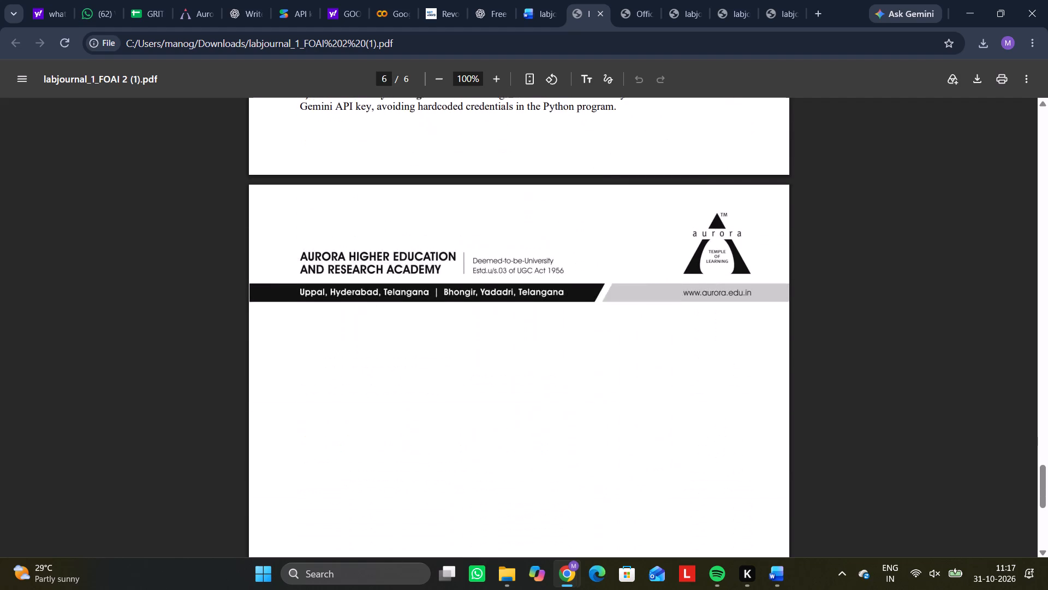
{"action": "scroll", "coordinate": [658, 294], "scroll_direction": "down", "scroll_amount": 6}
{"action": "left_click", "coordinate": [586, 155]}
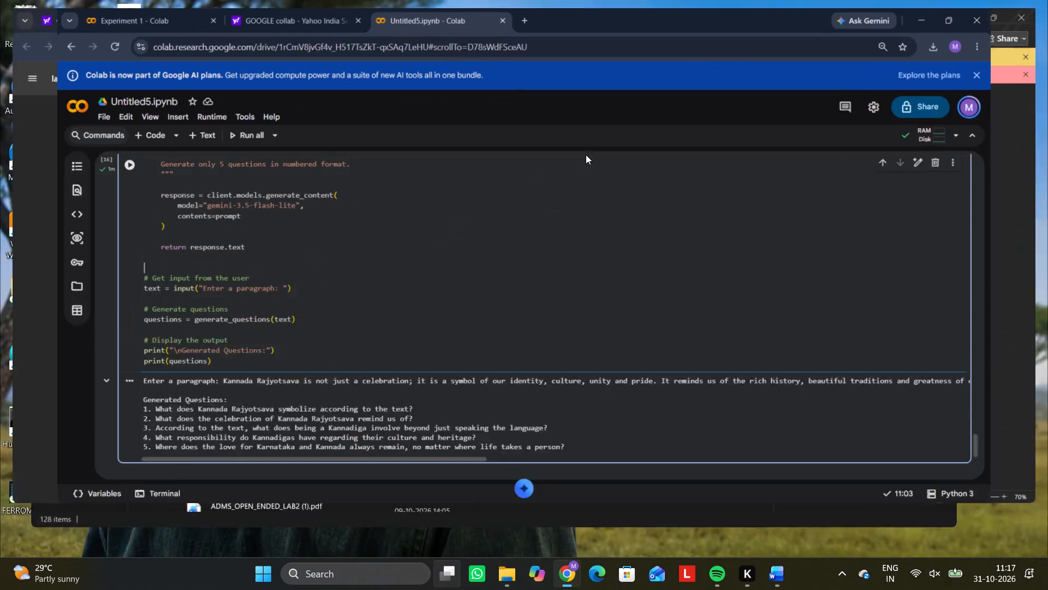
{"action": "left_click", "coordinate": [618, 149]}
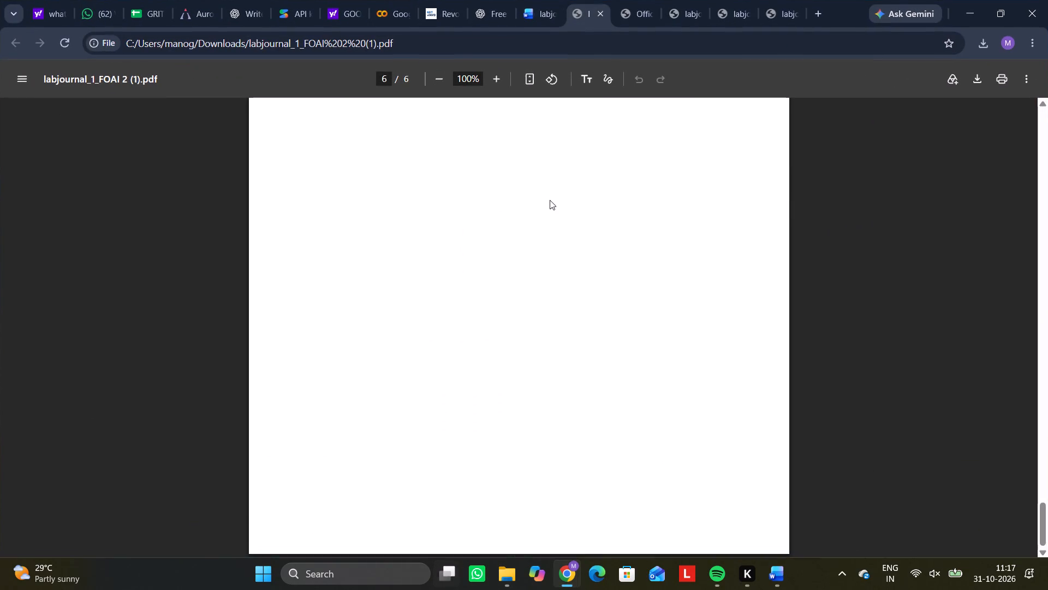
{"action": "scroll", "coordinate": [550, 200], "scroll_direction": "up", "scroll_amount": 5}
{"action": "scroll", "coordinate": [550, 200], "scroll_direction": "up", "scroll_amount": 20}
{"action": "scroll", "coordinate": [550, 200], "scroll_direction": "up", "scroll_amount": 2}
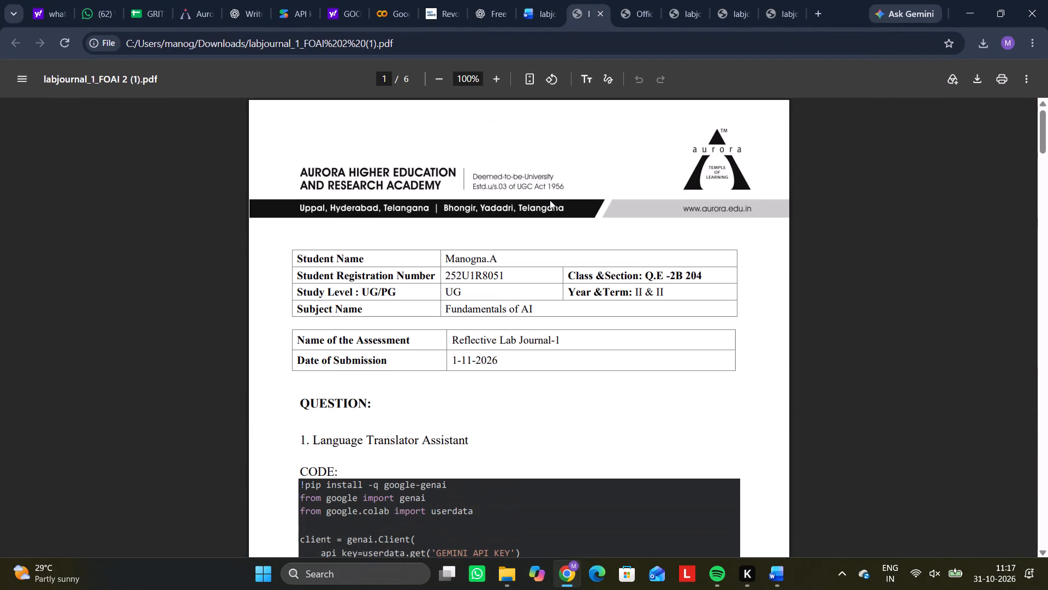
{"action": "scroll", "coordinate": [478, 380], "scroll_direction": "down", "scroll_amount": 11}
{"action": "scroll", "coordinate": [478, 380], "scroll_direction": "up", "scroll_amount": 1}
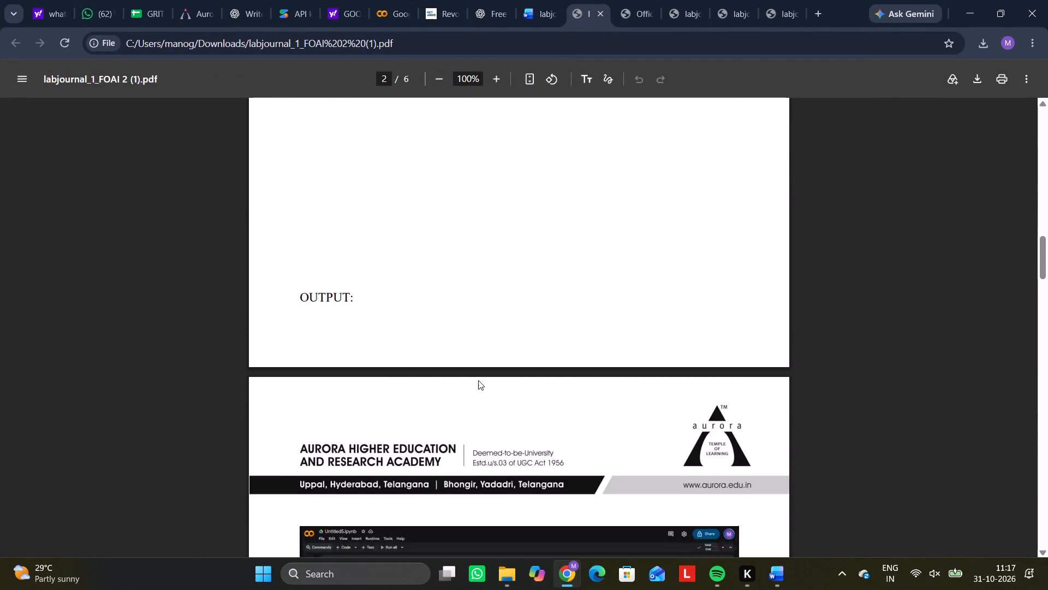
{"action": "scroll", "coordinate": [478, 380], "scroll_direction": "up", "scroll_amount": 2}
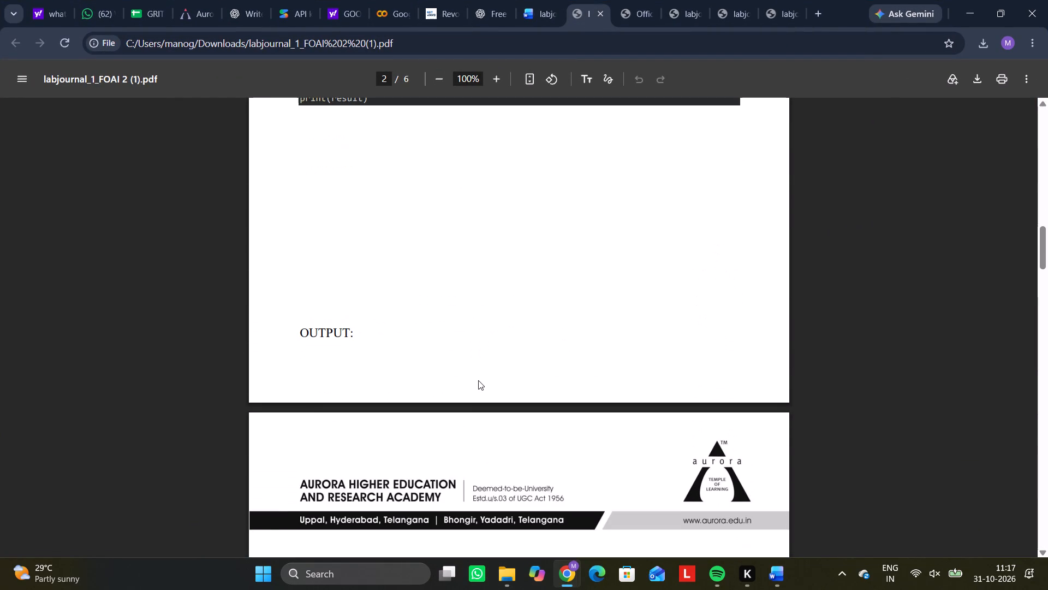
{"action": "scroll", "coordinate": [478, 380], "scroll_direction": "down", "scroll_amount": 4}
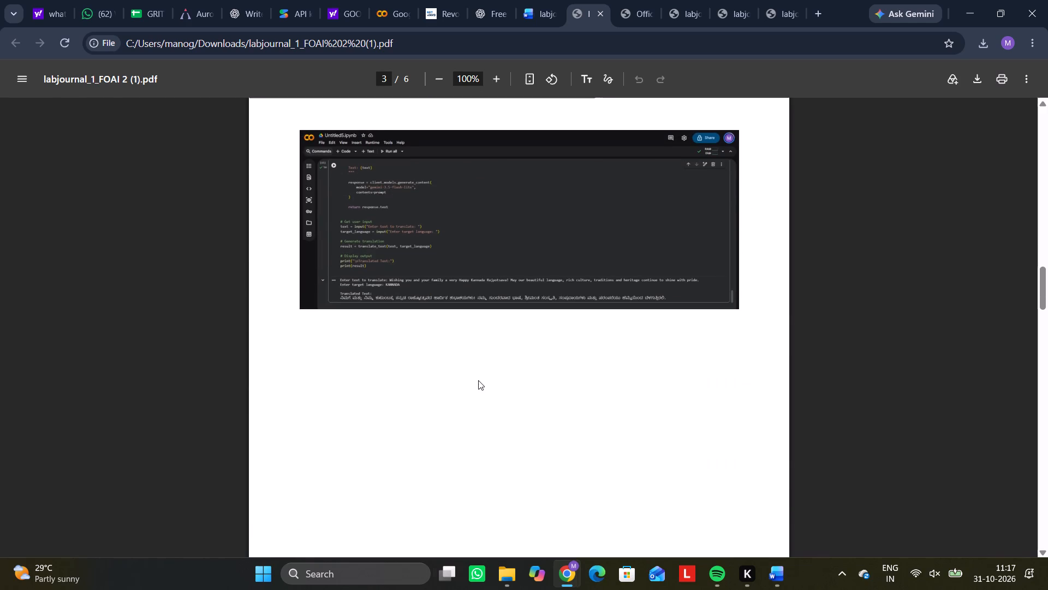
{"action": "left_click", "coordinate": [346, 146]}
Back in the Word document, rename the file as LAB JOURNAL 1 FAI.
{"action": "left_click", "coordinate": [474, 11]}
{"action": "left_click", "coordinate": [526, 19]}
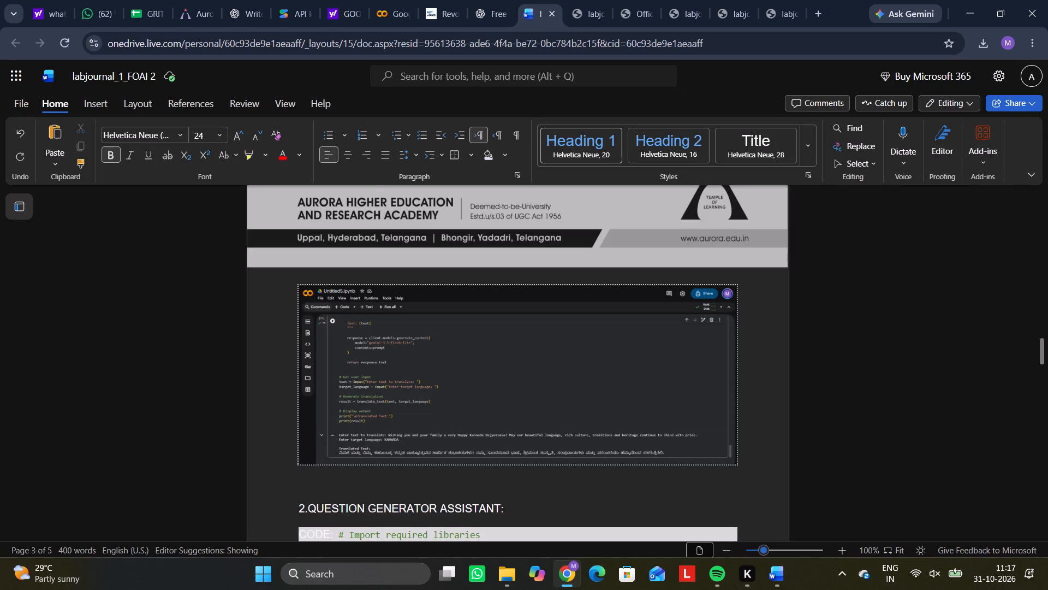
{"action": "left_click", "coordinate": [122, 74]}
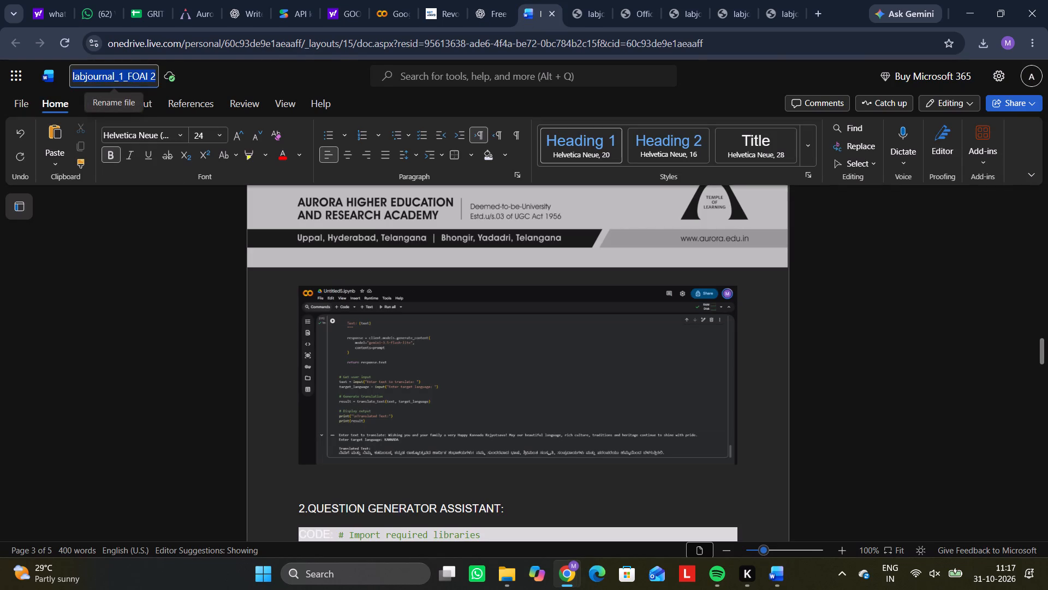
{"action": "key", "text": "BackSpace"}
{"action": "type", "text": "LAB JO"}
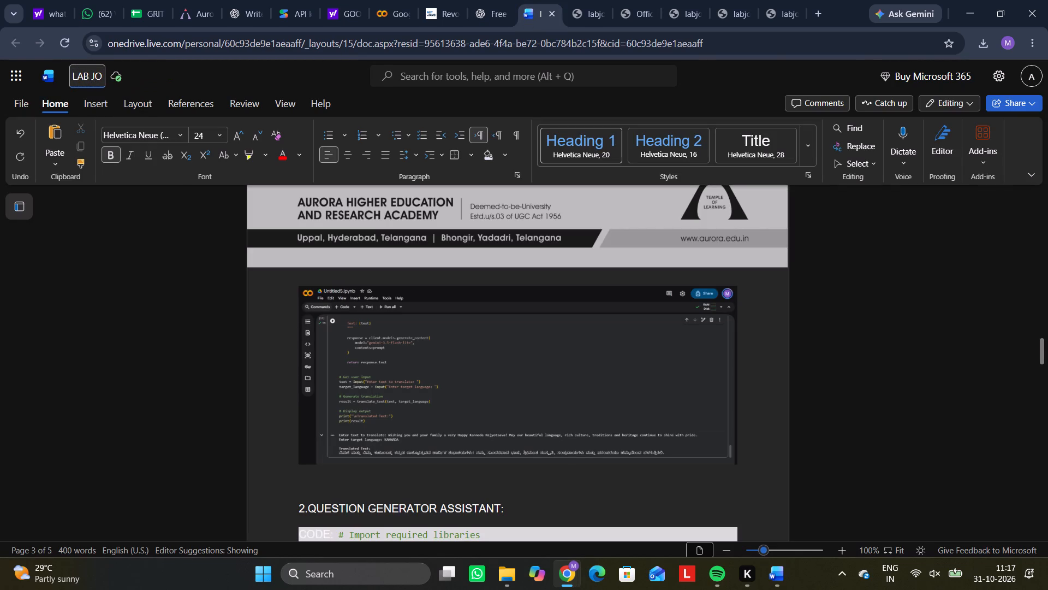
{"action": "type", "text": "URNA"}
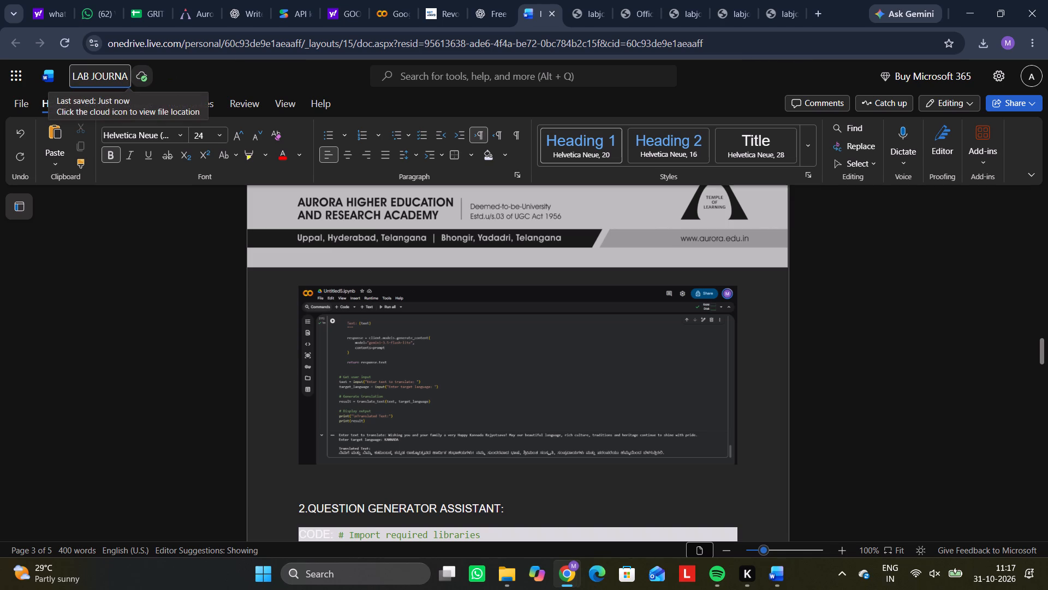
{"action": "type", "text": "L 1"}
{"action": "key", "text": "space"}
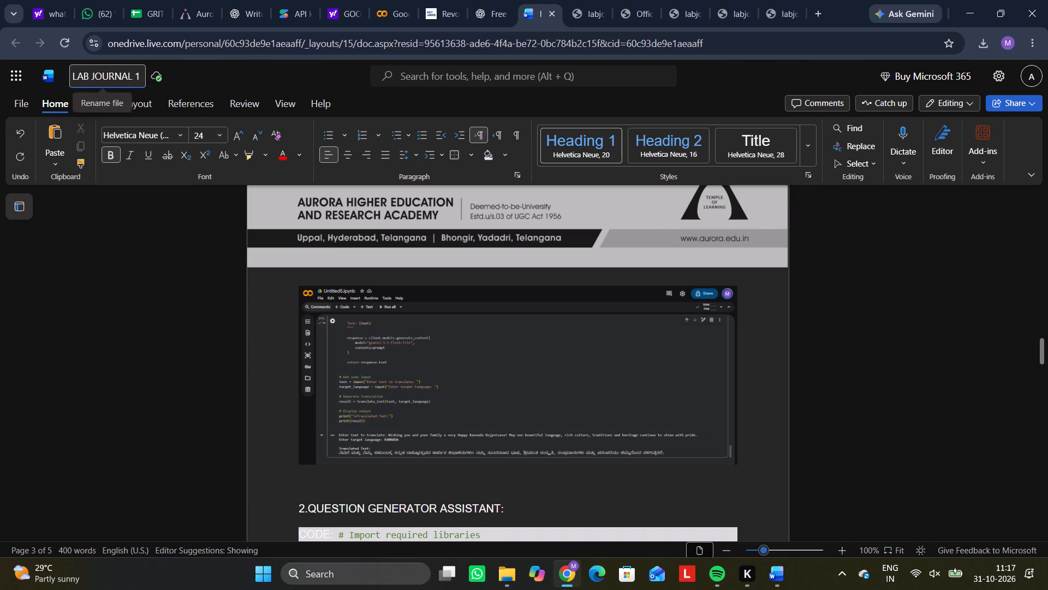
{"action": "type", "text": "FA"}
{"action": "key", "text": "i"}
{"action": "key", "text": "Return"}
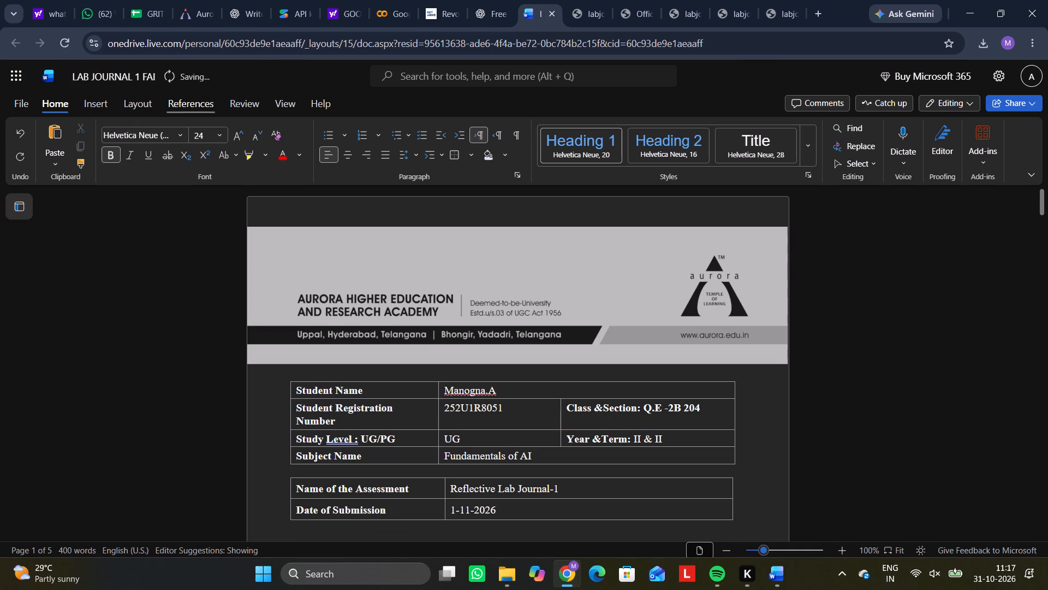
Review the renamed journal from the first page to the last, checking code blocks, output screenshots and the project description.
{"action": "scroll", "coordinate": [440, 282], "scroll_direction": "down", "scroll_amount": 6}
{"action": "scroll", "coordinate": [492, 367], "scroll_direction": "down", "scroll_amount": 3}
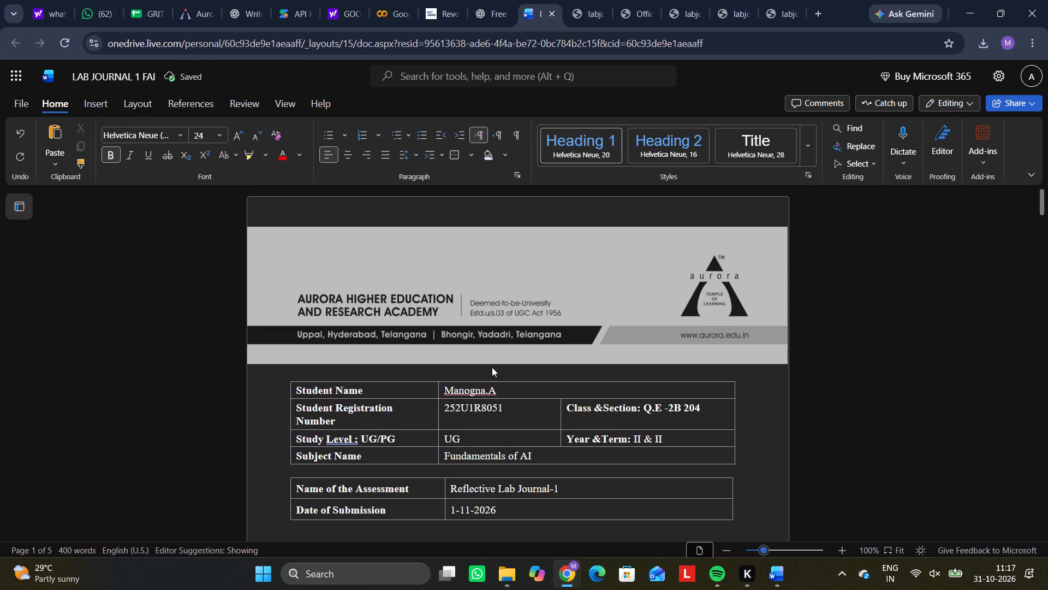
{"action": "scroll", "coordinate": [445, 343], "scroll_direction": "down", "scroll_amount": 2}
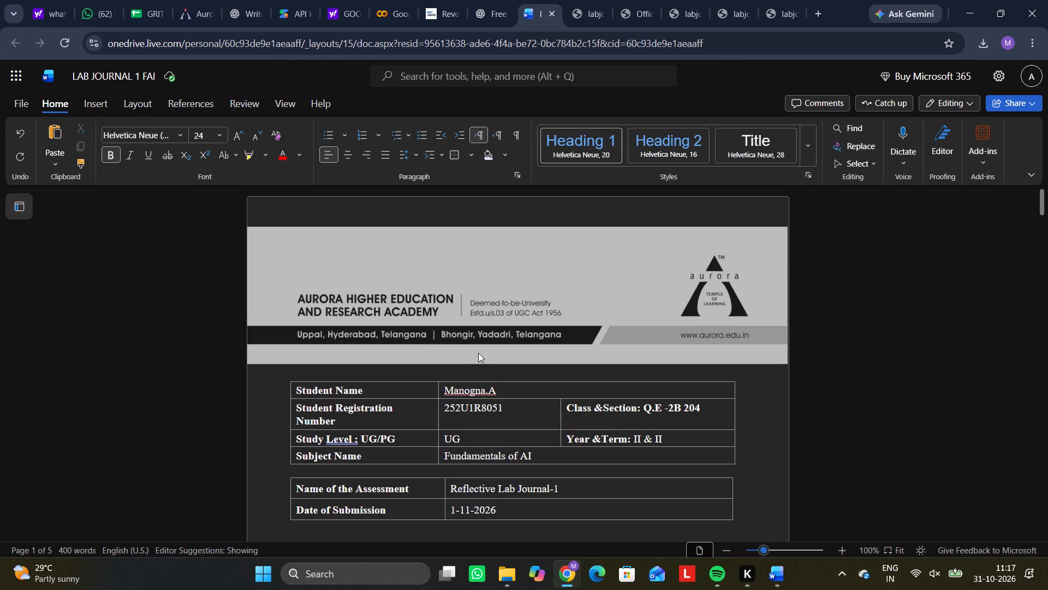
{"action": "left_click", "coordinate": [468, 339]}
{"action": "scroll", "coordinate": [606, 233], "scroll_direction": "down", "scroll_amount": 3}
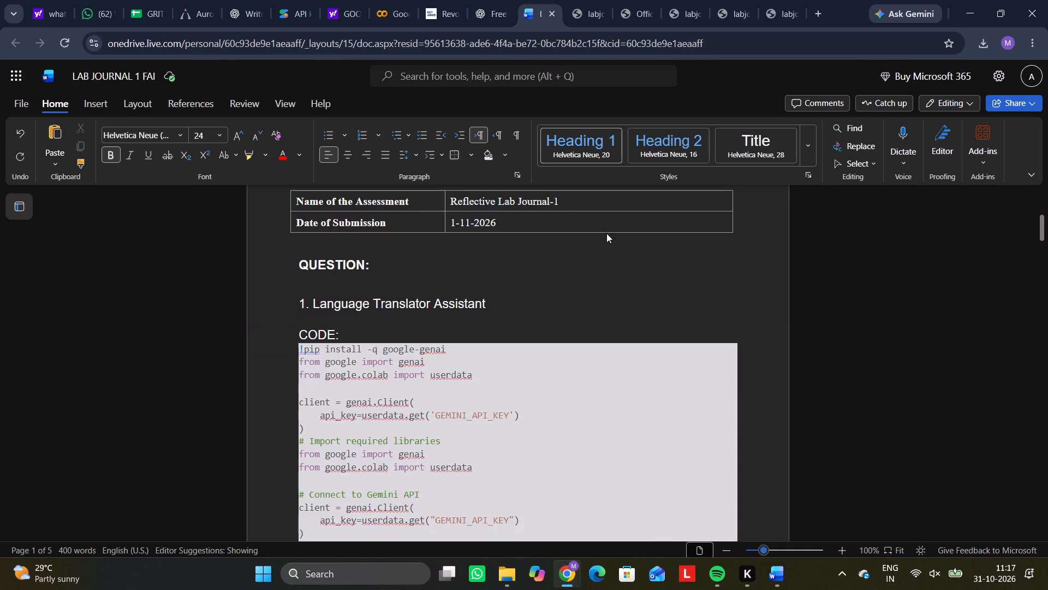
{"action": "scroll", "coordinate": [606, 233], "scroll_direction": "down", "scroll_amount": 9}
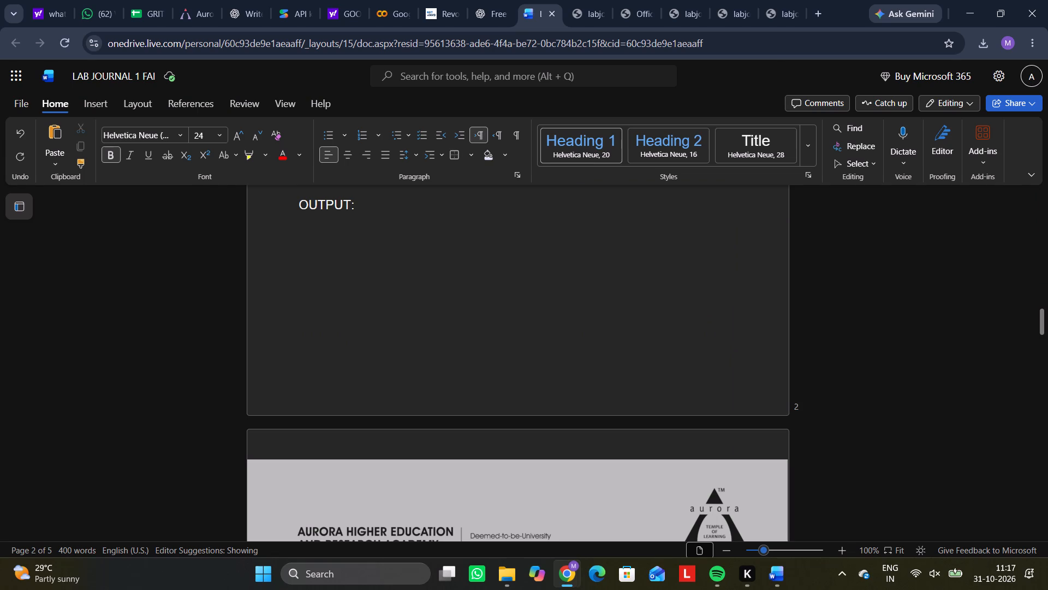
{"action": "left_click", "coordinate": [361, 373]}
{"action": "scroll", "coordinate": [361, 373], "scroll_direction": "down", "scroll_amount": 5}
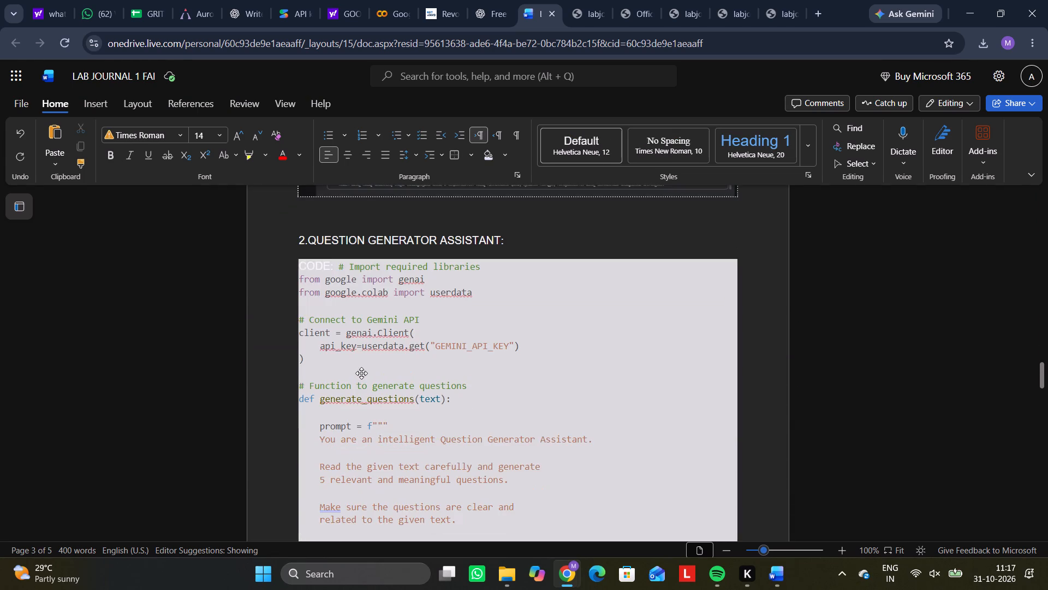
{"action": "scroll", "coordinate": [361, 373], "scroll_direction": "down", "scroll_amount": 10}
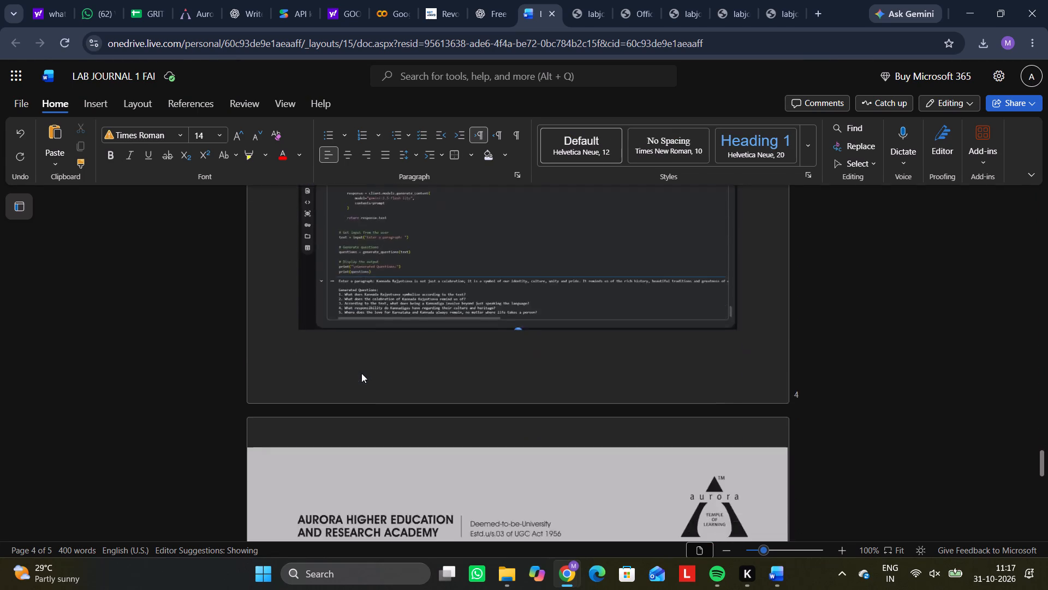
{"action": "scroll", "coordinate": [361, 373], "scroll_direction": "down", "scroll_amount": 8}
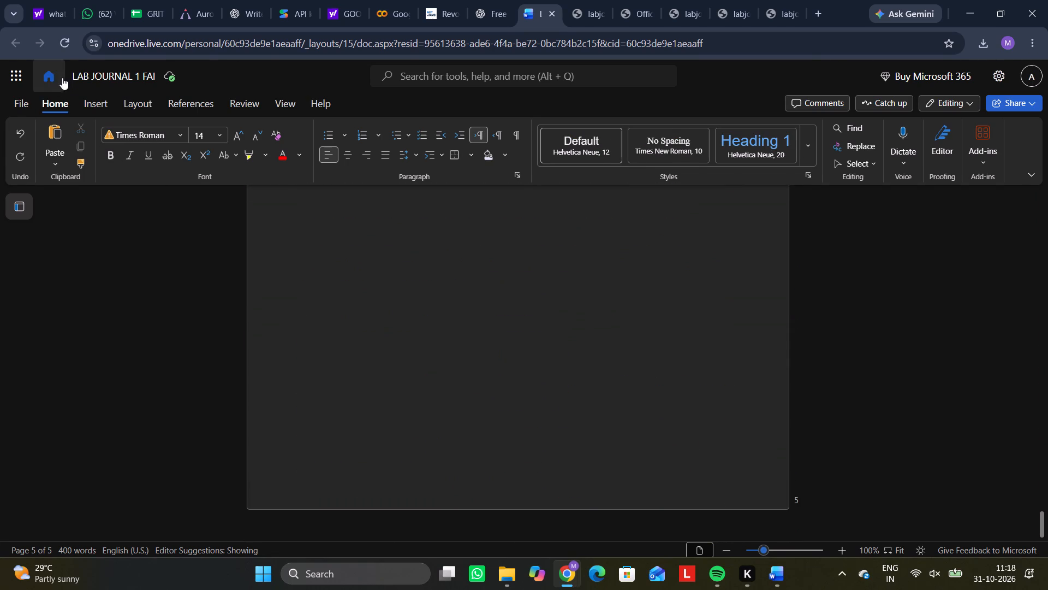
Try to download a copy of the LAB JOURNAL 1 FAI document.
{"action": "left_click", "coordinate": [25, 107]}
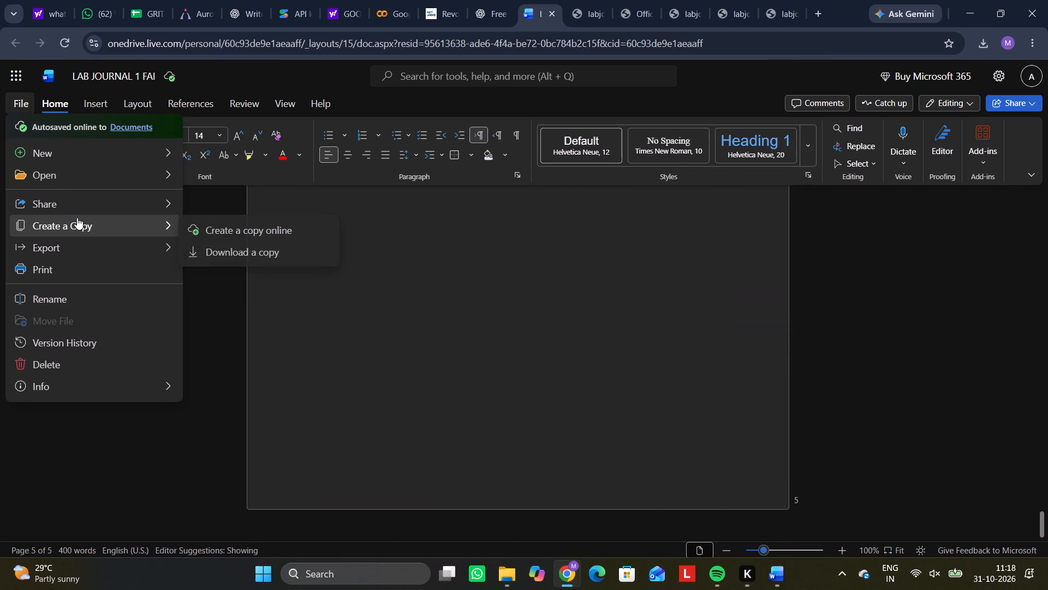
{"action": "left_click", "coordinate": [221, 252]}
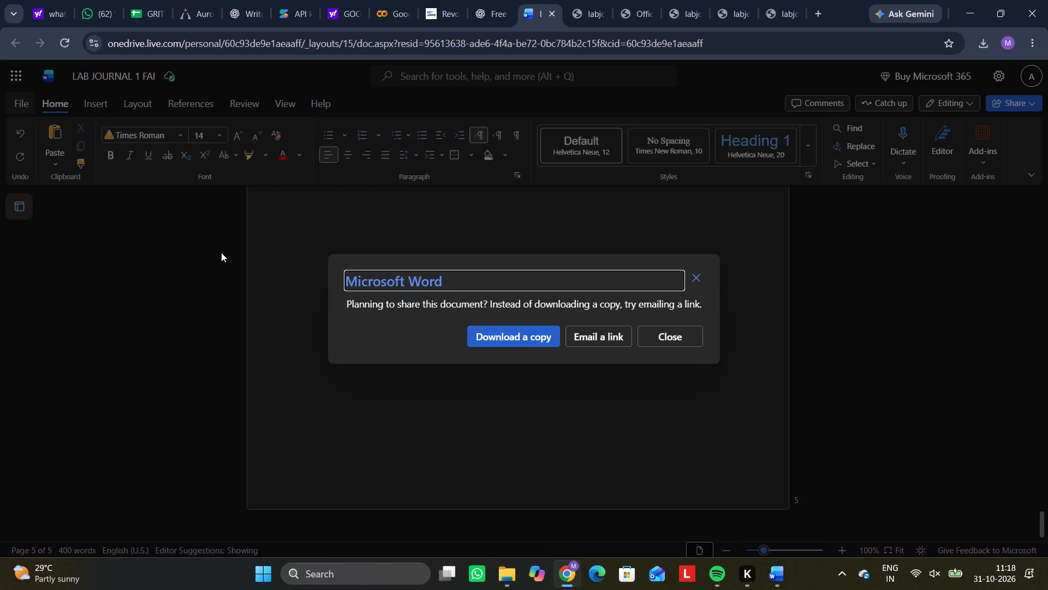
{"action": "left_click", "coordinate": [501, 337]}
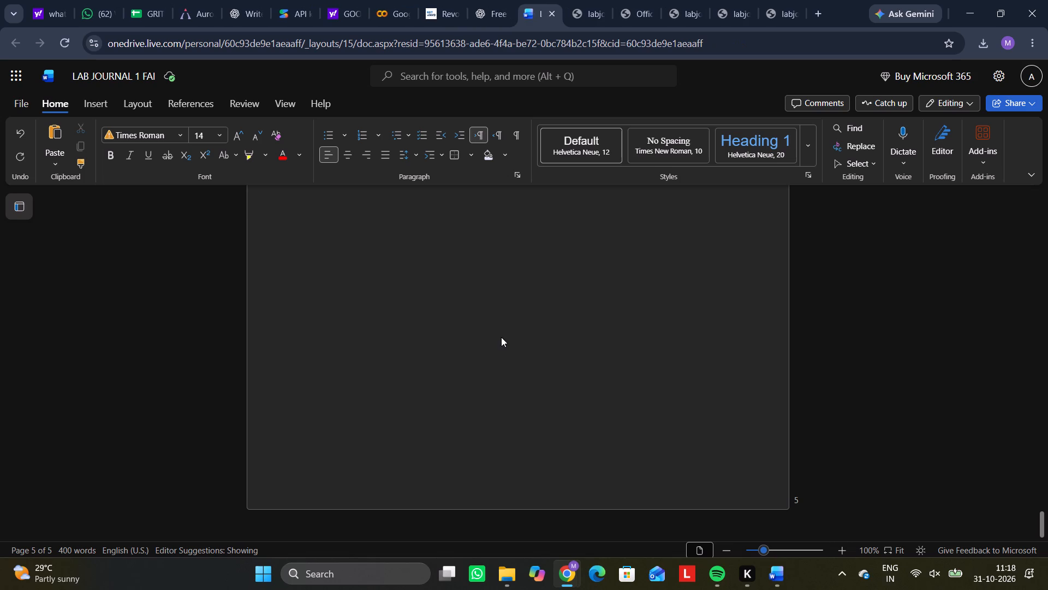
Export the LAB JOURNAL 1 FAI document by downloading it as a PDF.
{"action": "scroll", "coordinate": [458, 308], "scroll_direction": "up", "scroll_amount": 4}
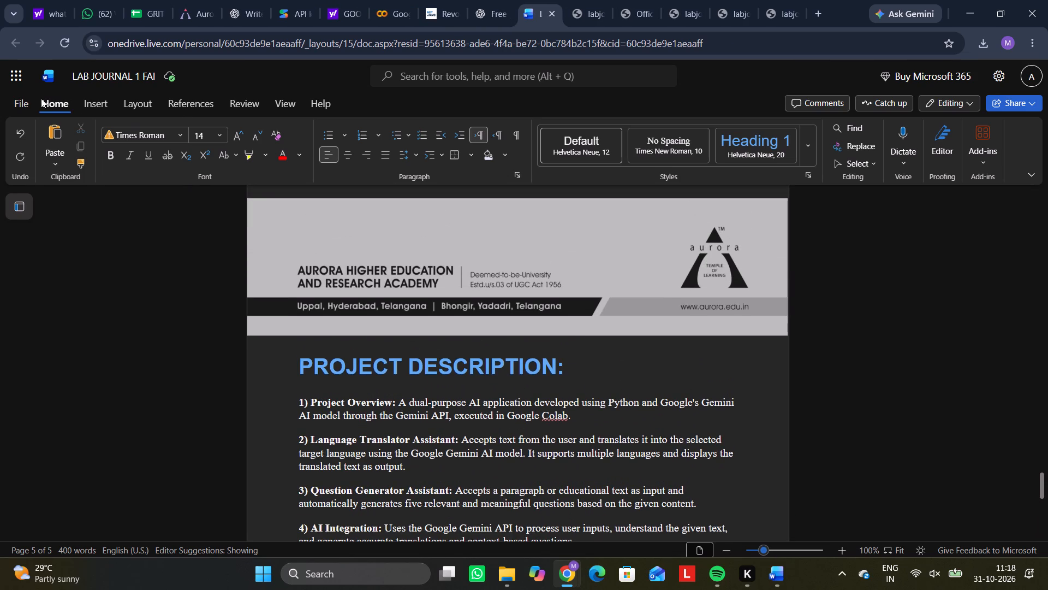
{"action": "left_click", "coordinate": [24, 102]}
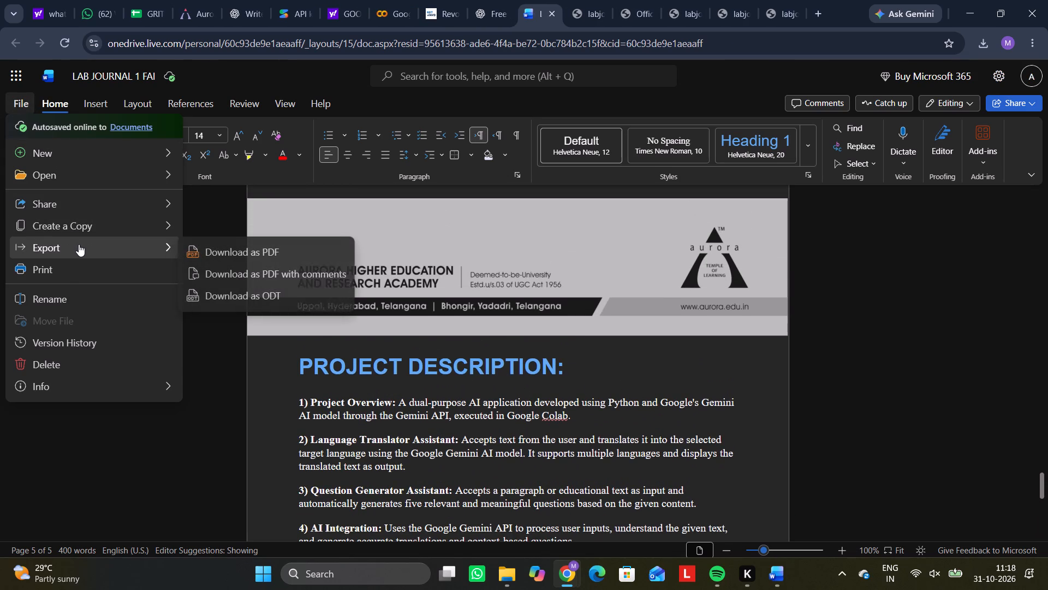
{"action": "left_click", "coordinate": [243, 250]}
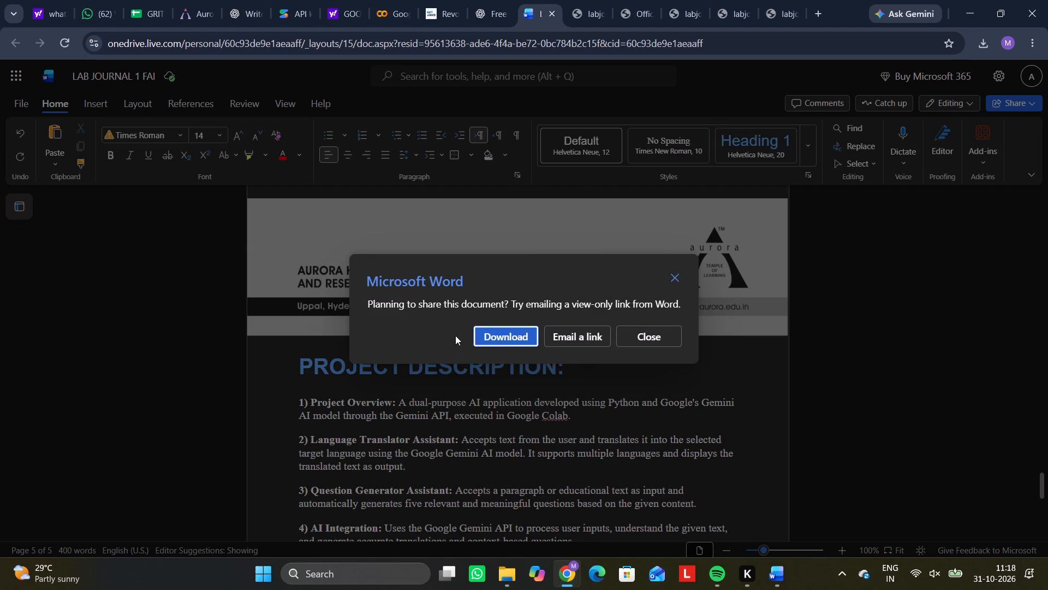
{"action": "left_click", "coordinate": [503, 335]}
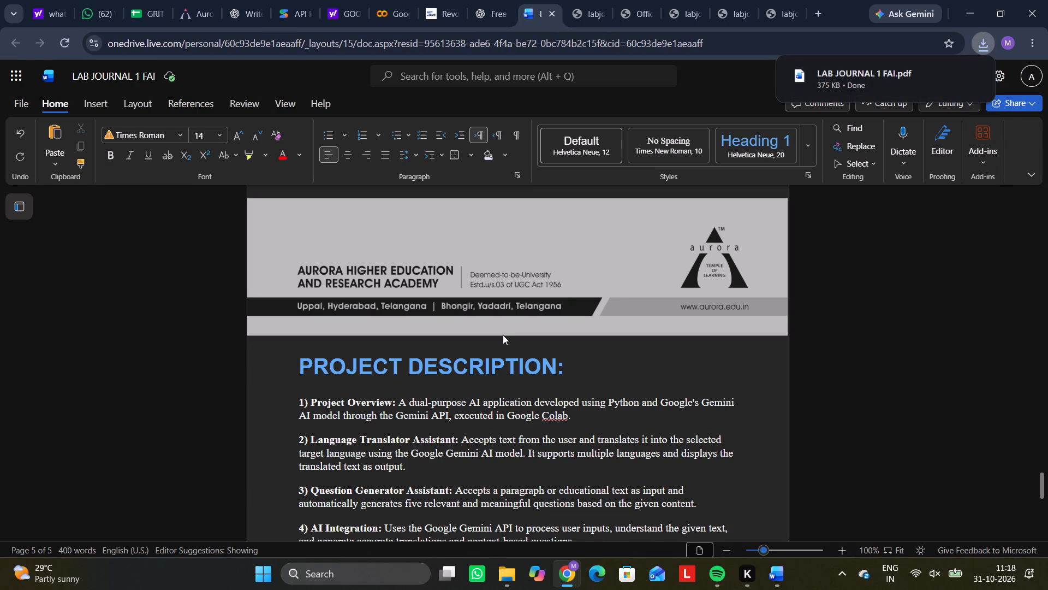
Open LAB JOURNAL 1 FAI.pdf from the Downloads folder and examine its page layout, spacing and code block placement.
{"action": "left_click", "coordinate": [511, 575]}
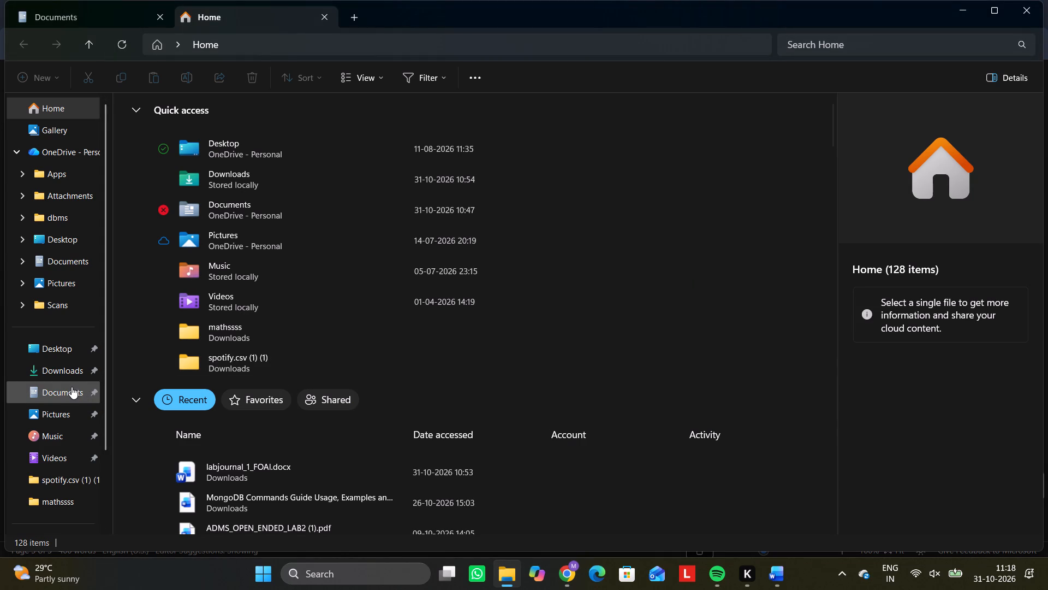
{"action": "left_click", "coordinate": [70, 375]}
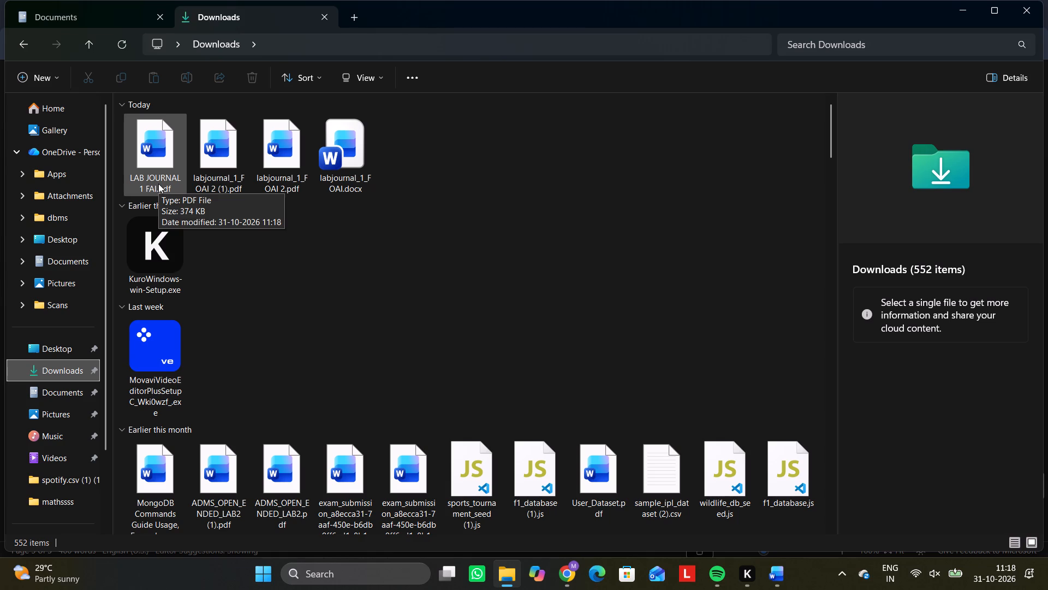
{"action": "left_click", "coordinate": [158, 184]}
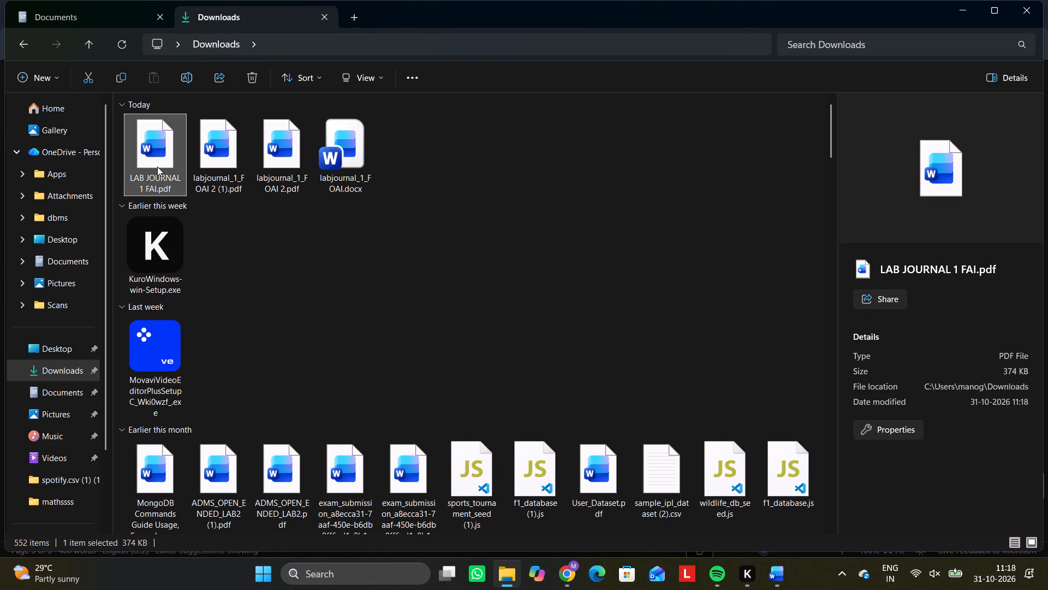
{"action": "double_click", "coordinate": [157, 167]}
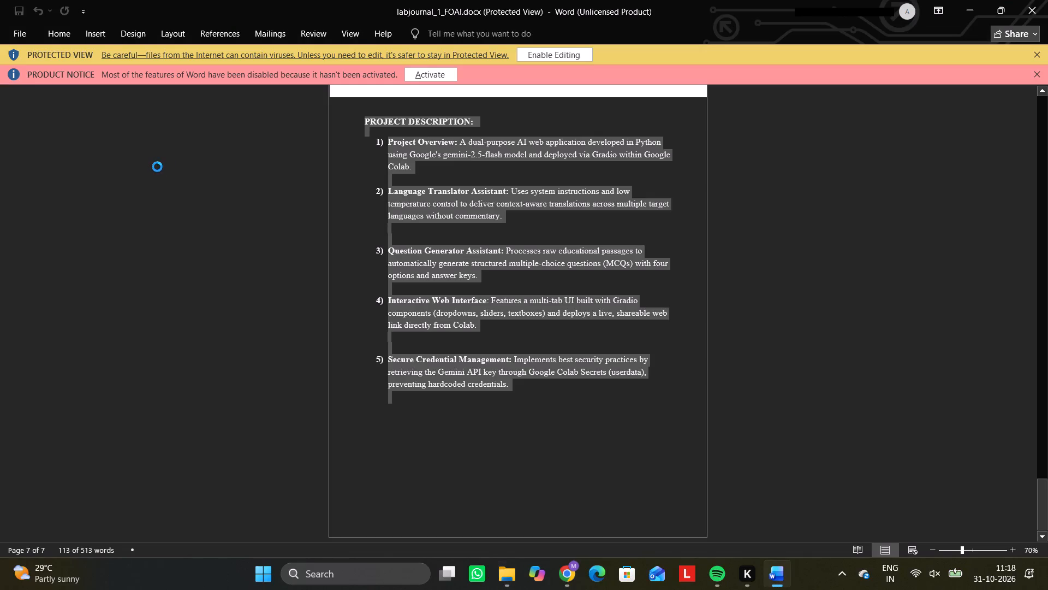
{"action": "scroll", "coordinate": [397, 286], "scroll_direction": "down", "scroll_amount": 4}
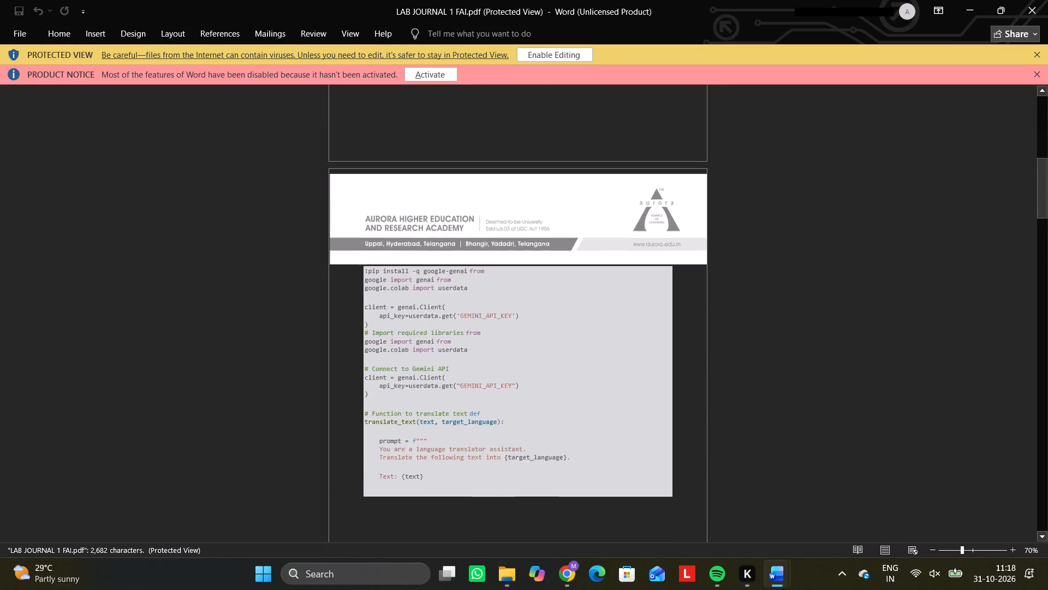
{"action": "scroll", "coordinate": [397, 286], "scroll_direction": "down", "scroll_amount": 20}
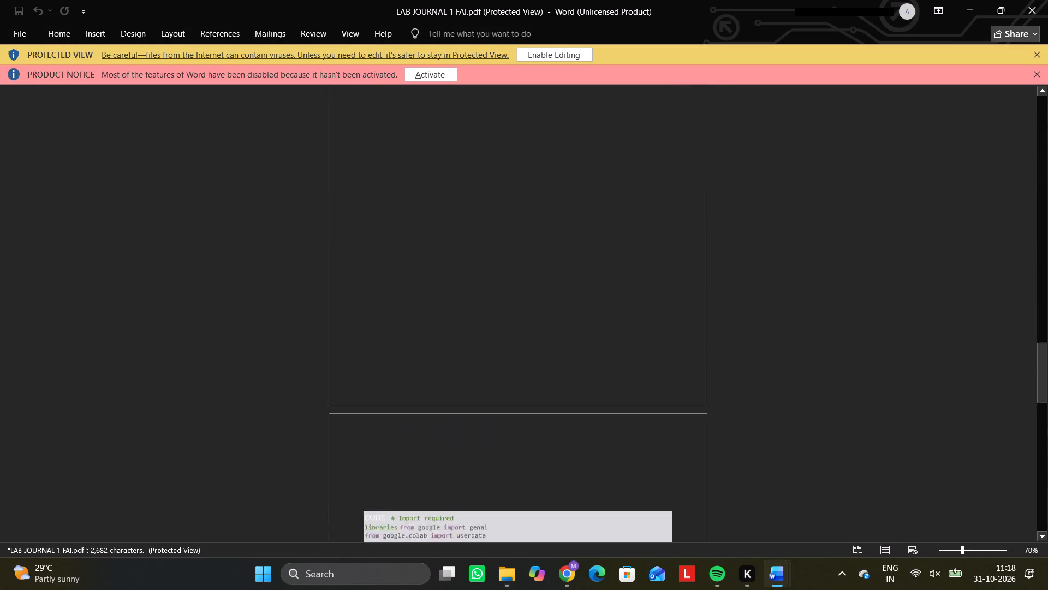
{"action": "scroll", "coordinate": [397, 286], "scroll_direction": "down", "scroll_amount": 15}
{"action": "scroll", "coordinate": [397, 286], "scroll_direction": "up", "scroll_amount": 20}
{"action": "scroll", "coordinate": [397, 286], "scroll_direction": "up", "scroll_amount": 4}
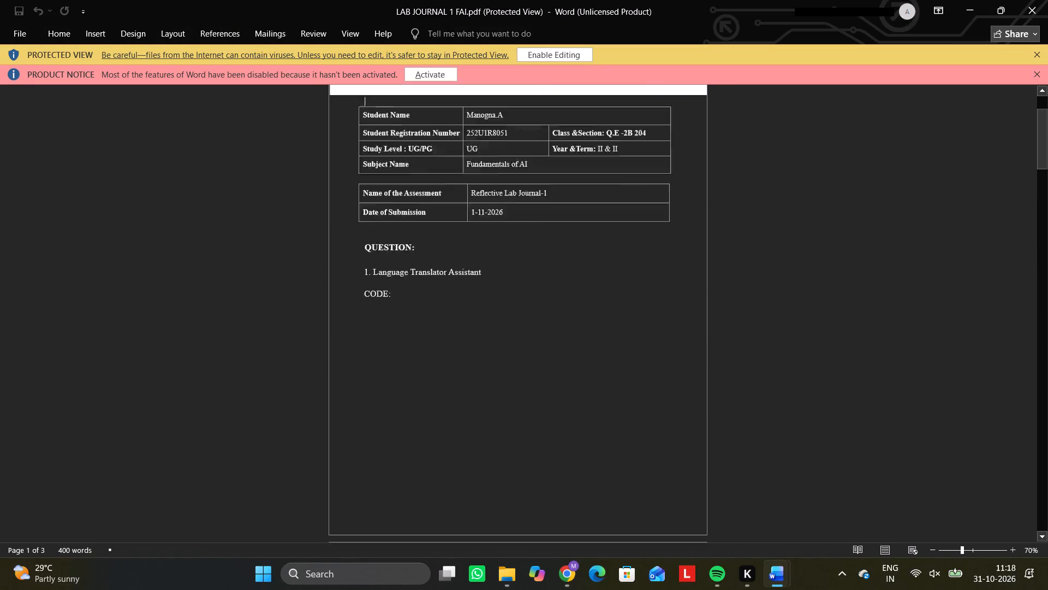
{"action": "scroll", "coordinate": [397, 286], "scroll_direction": "up", "scroll_amount": 17}
{"action": "scroll", "coordinate": [397, 286], "scroll_direction": "down", "scroll_amount": 13}
{"action": "scroll", "coordinate": [397, 286], "scroll_direction": "up", "scroll_amount": 6}
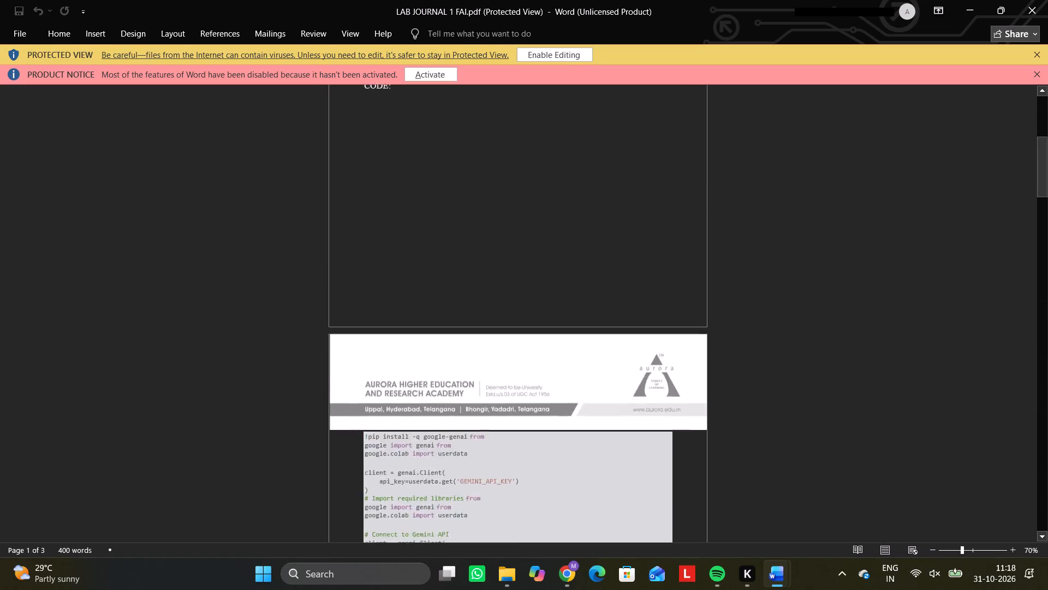
{"action": "scroll", "coordinate": [397, 286], "scroll_direction": "up", "scroll_amount": 4}
{"action": "scroll", "coordinate": [397, 286], "scroll_direction": "down", "scroll_amount": 10}
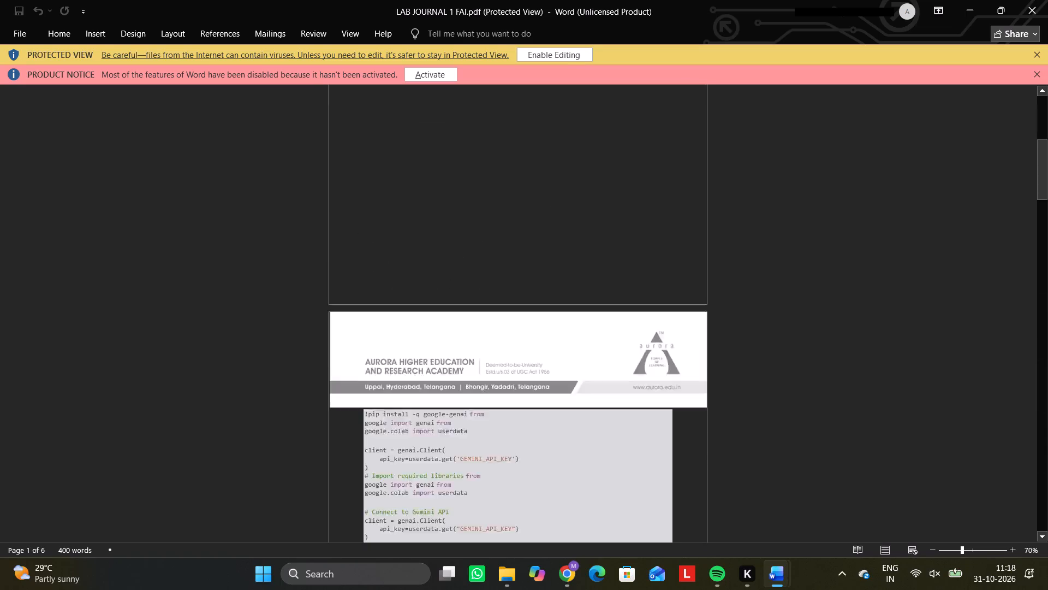
{"action": "scroll", "coordinate": [397, 286], "scroll_direction": "down", "scroll_amount": 2}
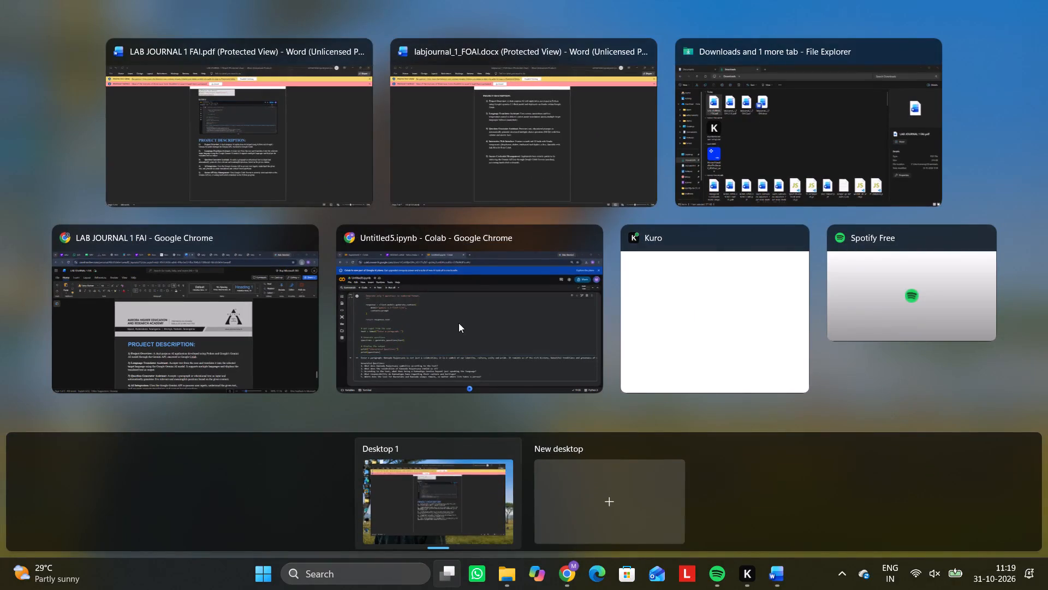
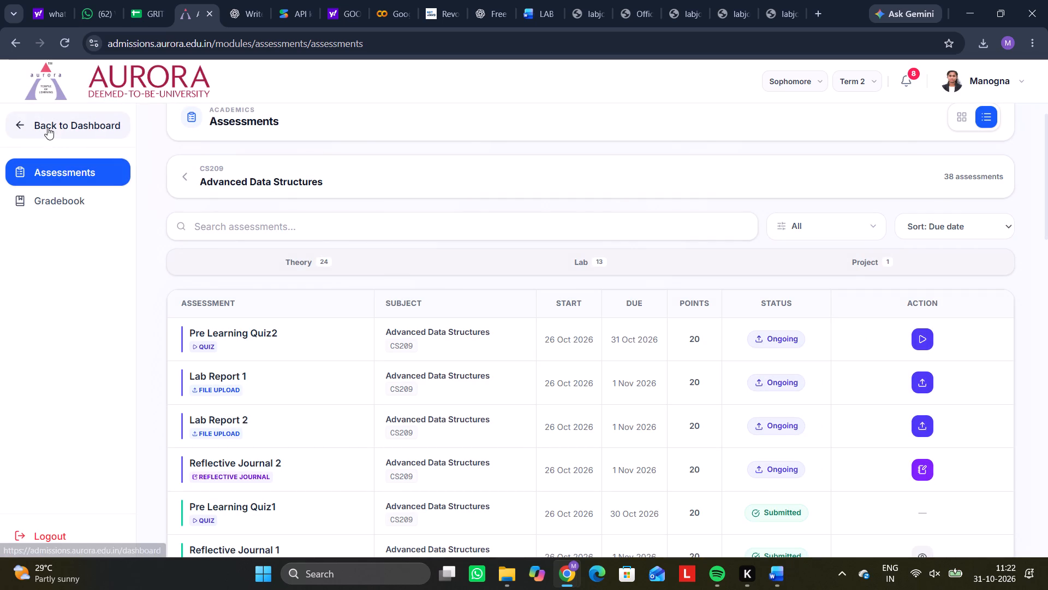
Leave the Advanced Data Structures assessments and return to the student portal's dashboard.
{"action": "left_click", "coordinate": [47, 127]}
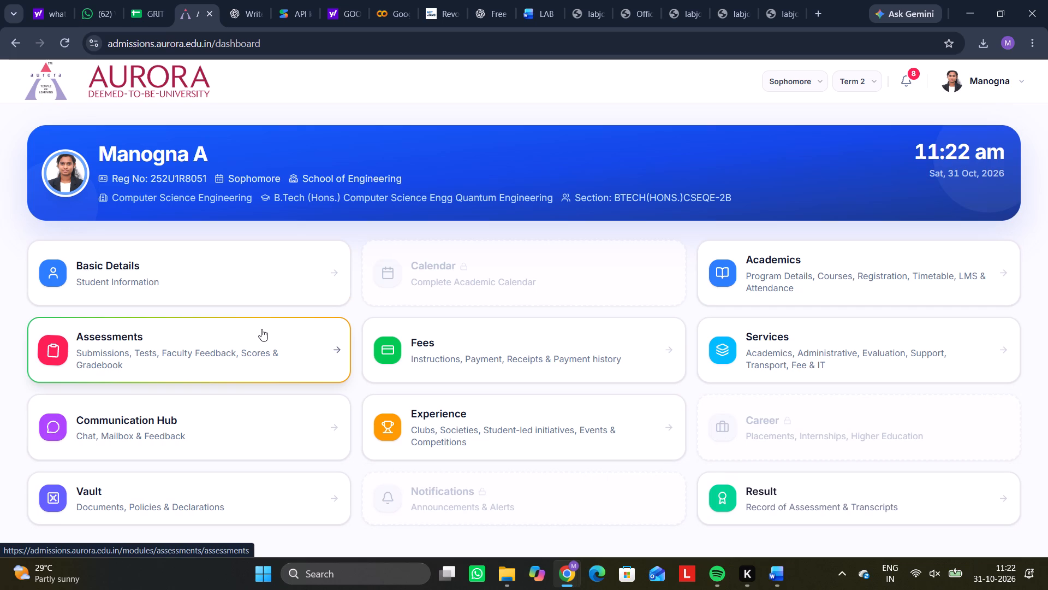